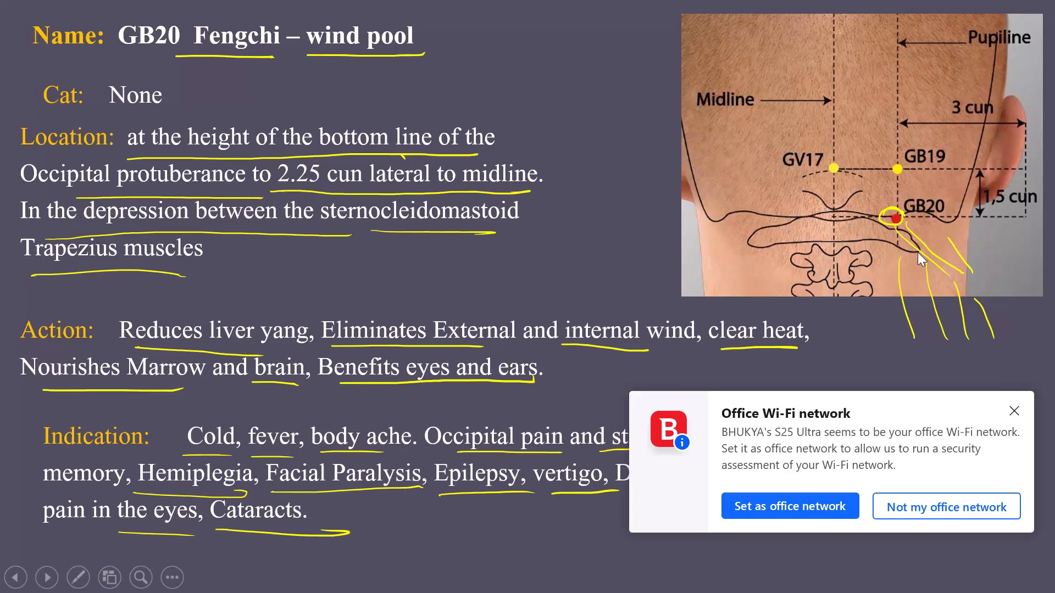
Dismiss the office Wi-Fi network notification covering the GB20 slide.
{"action": "left_click", "coordinate": [1015, 413]}
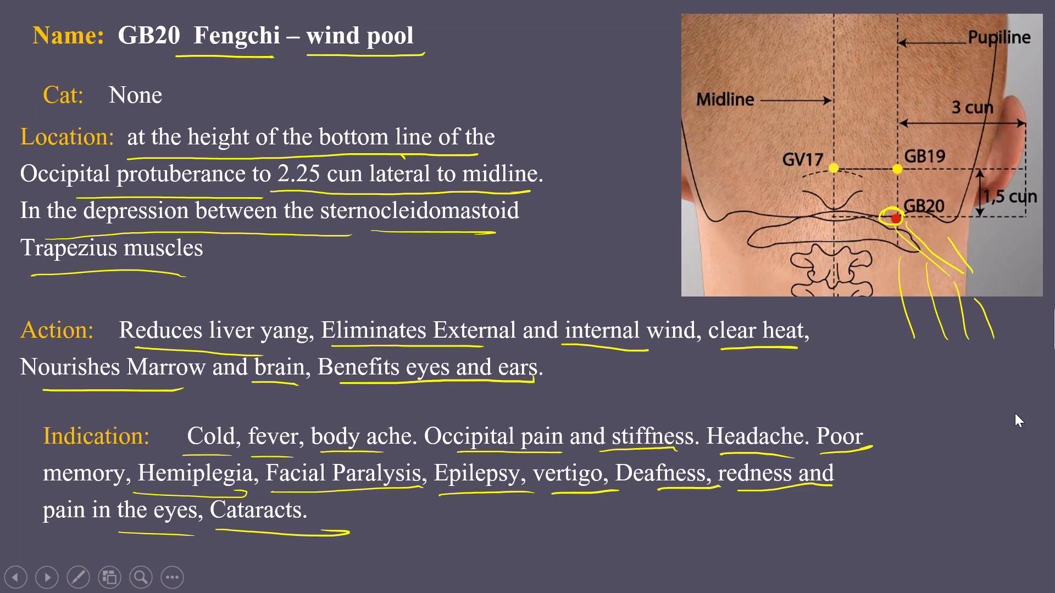
Look back through the annotated slides in the running slide show, from GB20 Fengchi to GB18 Chengling.
{"action": "left_click", "coordinate": [515, 337]}
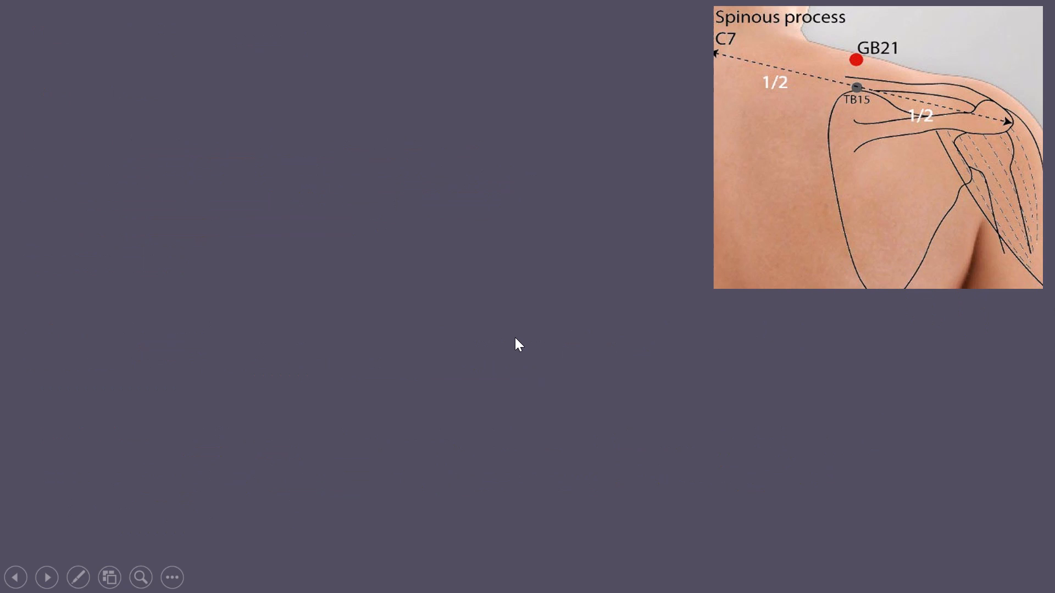
{"action": "key", "text": "Up"}
{"action": "key", "text": "Up"}
{"action": "key", "text": "Up"}
{"action": "key", "text": "Up"}
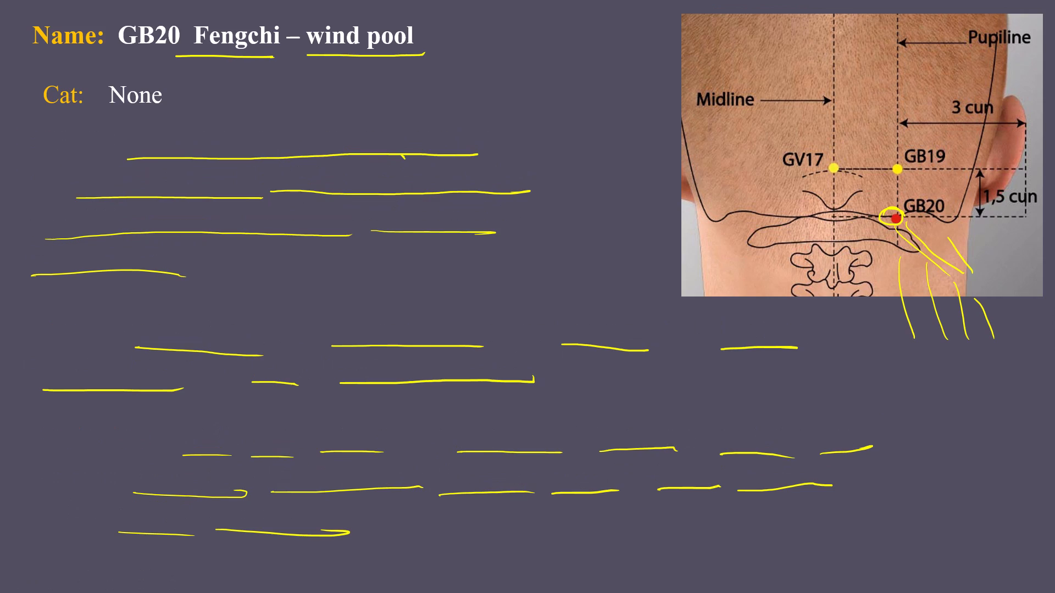
{"action": "key", "text": "Up"}
{"action": "key", "text": "Up"}
{"action": "key", "text": "Up"}
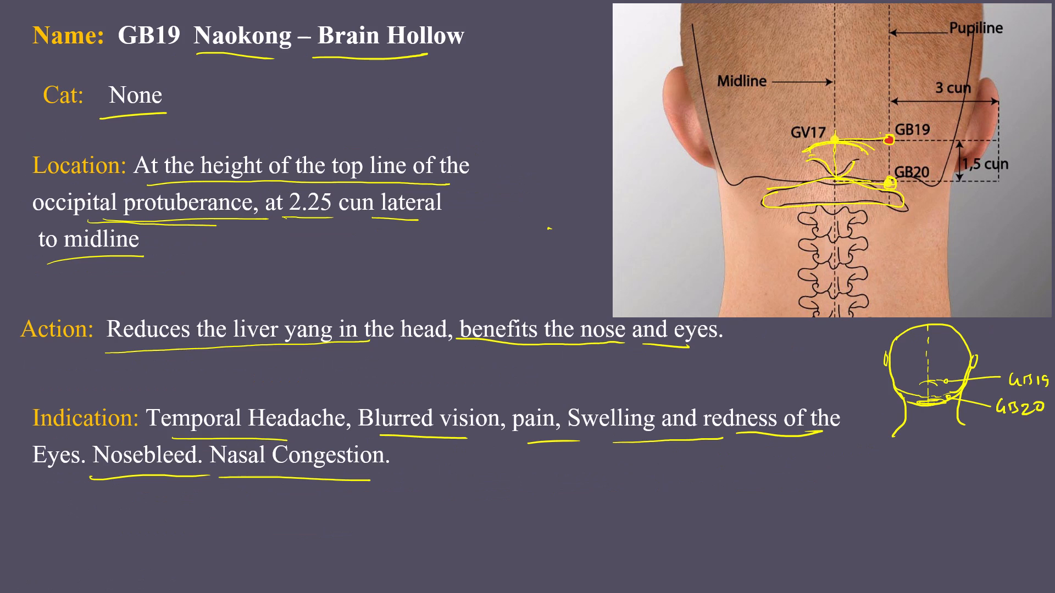
{"action": "key", "text": "Up"}
{"action": "key", "text": "Up"}
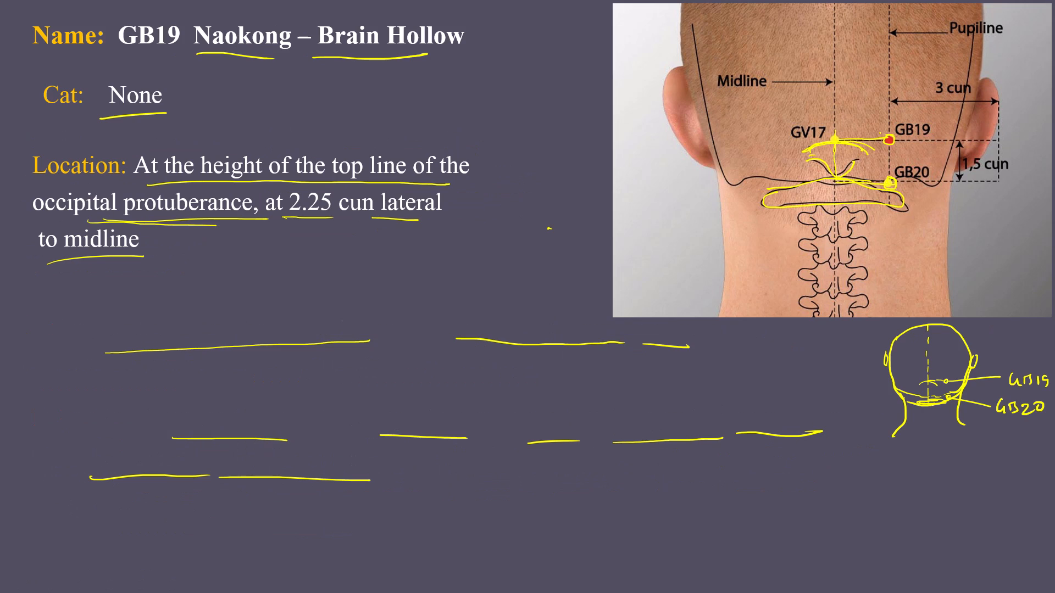
{"action": "key", "text": "Up"}
{"action": "key", "text": "Up"}
{"action": "key", "text": "Up"}
{"action": "key", "text": "Up"}
{"action": "key", "text": "Up"}
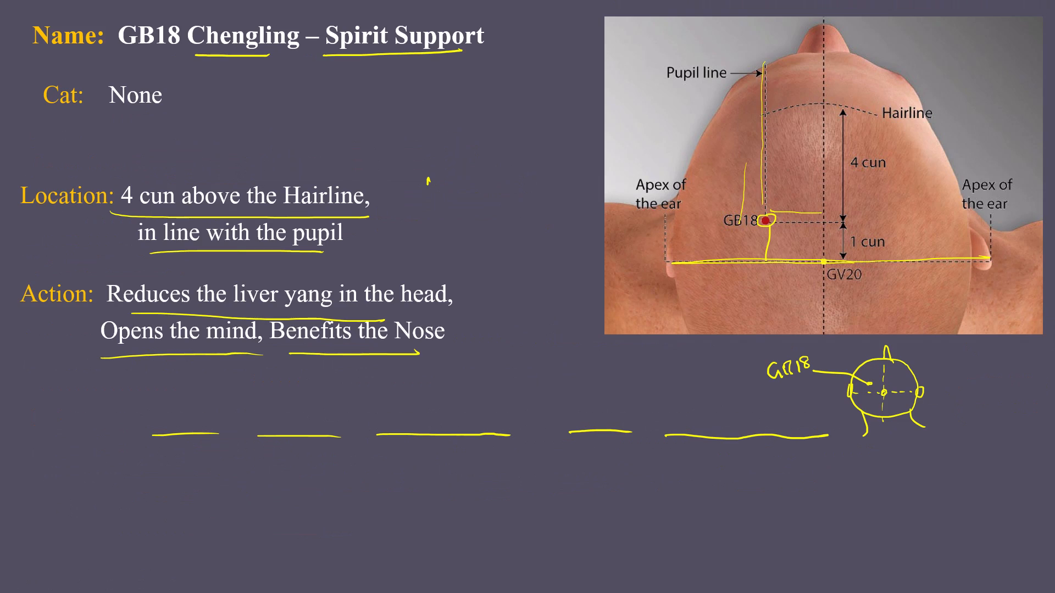
{"action": "key", "text": "Down"}
{"action": "key", "text": "Down"}
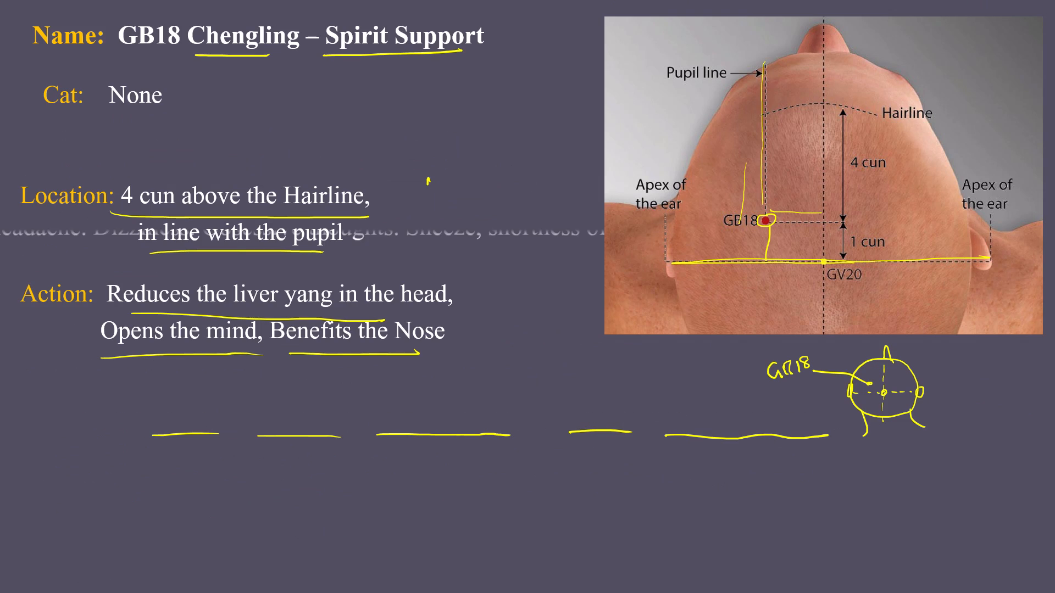
{"action": "key", "text": "Up"}
{"action": "key", "text": "Up"}
End the slide show and discard the ink annotations.
{"action": "key", "text": "Escape"}
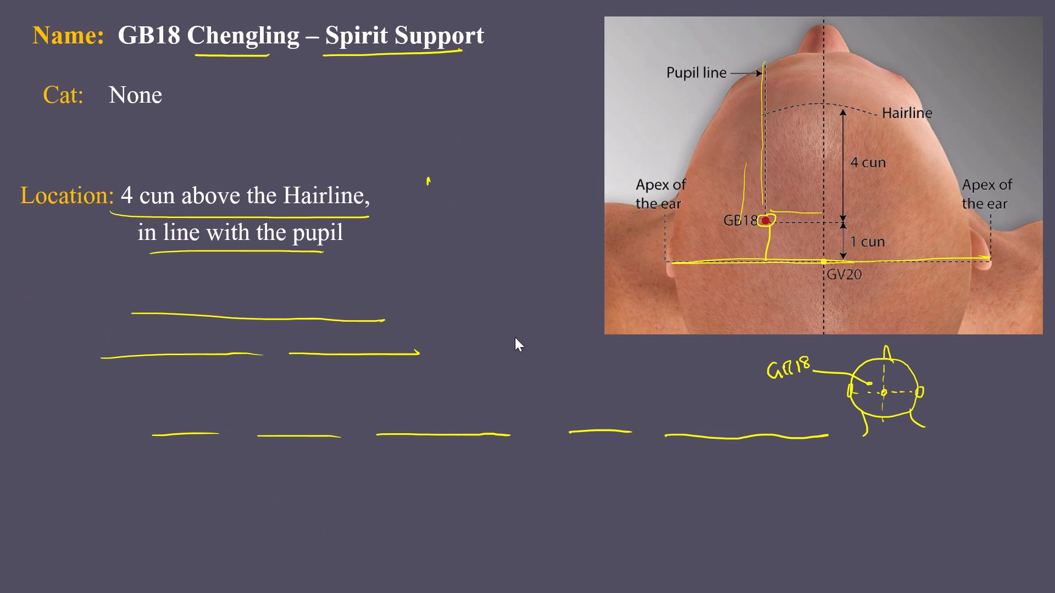
{"action": "left_click", "coordinate": [640, 342]}
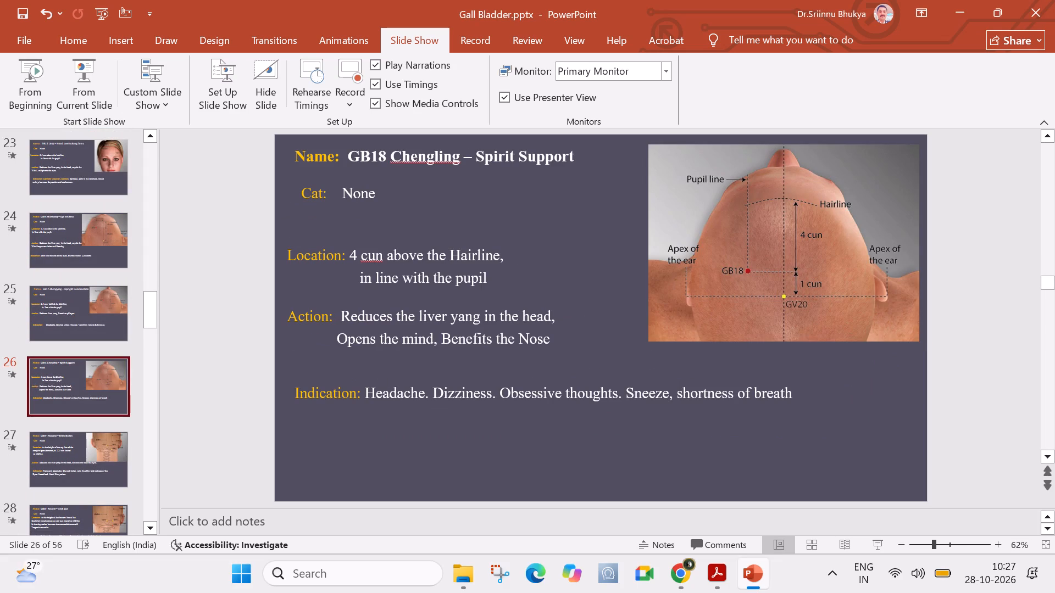
Review the point slides one by one in the editing view, from GB19 Naokong back to GB8 Shuaigu.
{"action": "left_click", "coordinate": [49, 455]}
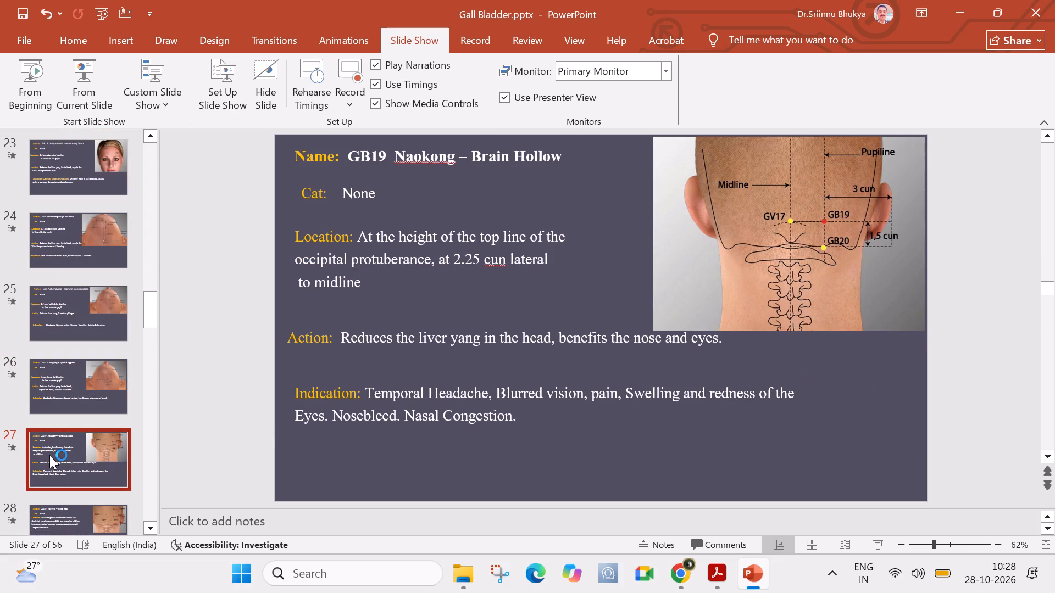
{"action": "key", "text": "Up"}
{"action": "key", "text": "Up"}
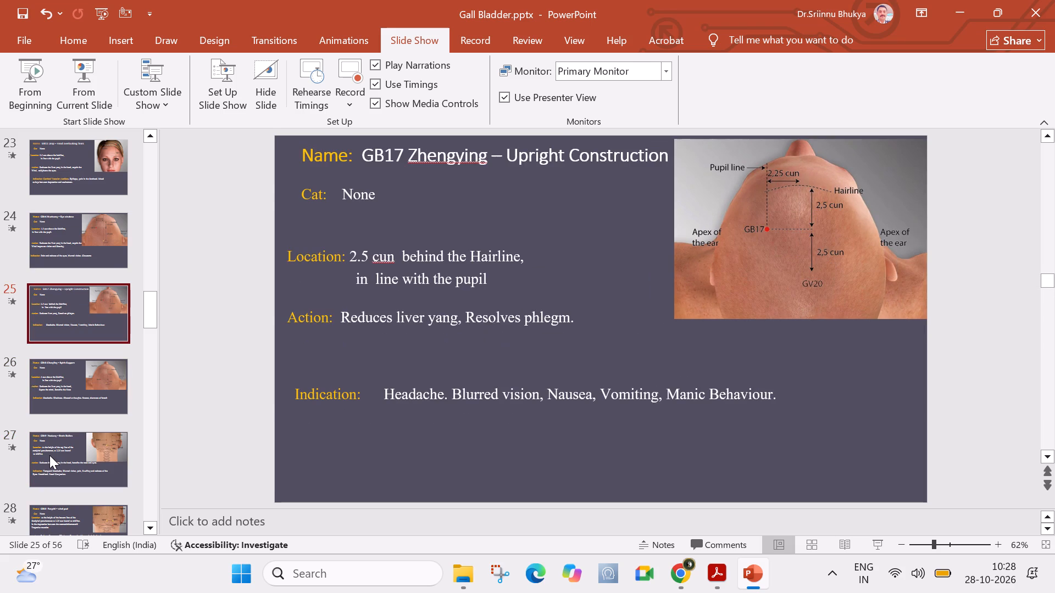
{"action": "key", "text": "Up"}
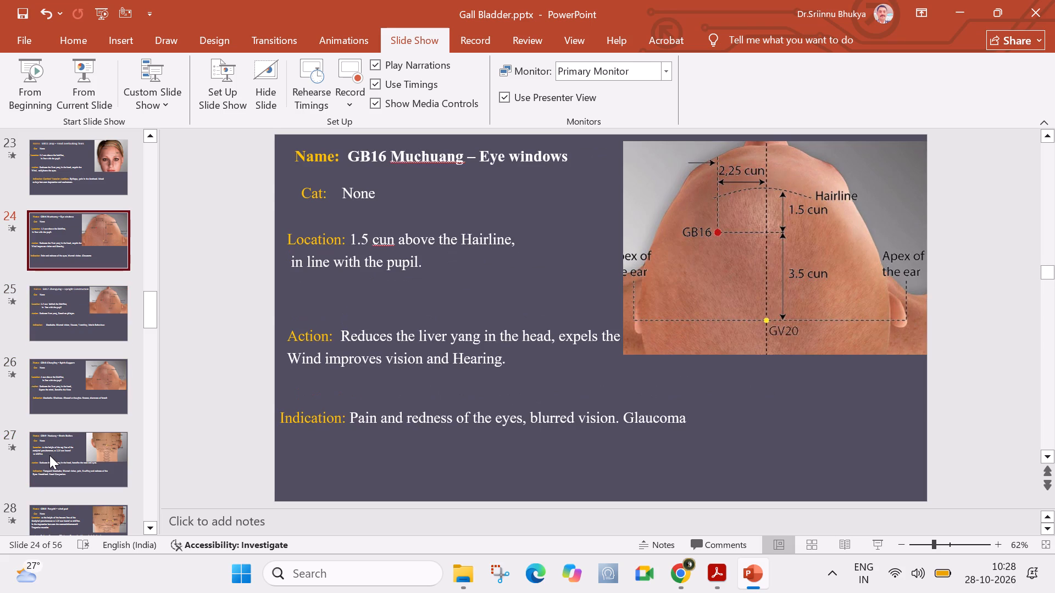
{"action": "key", "text": "Up"}
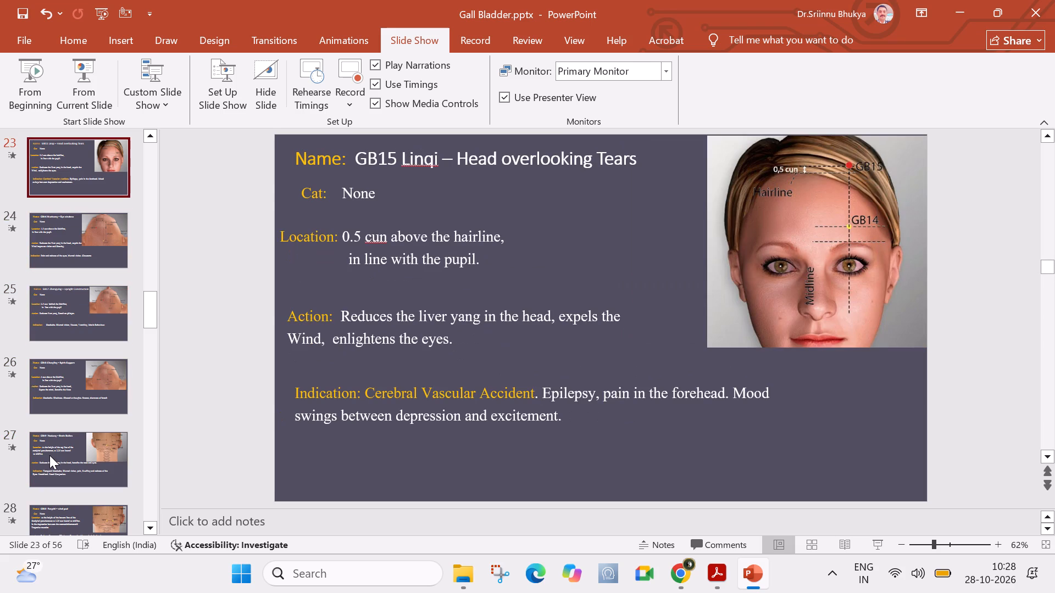
{"action": "key", "text": "Up"}
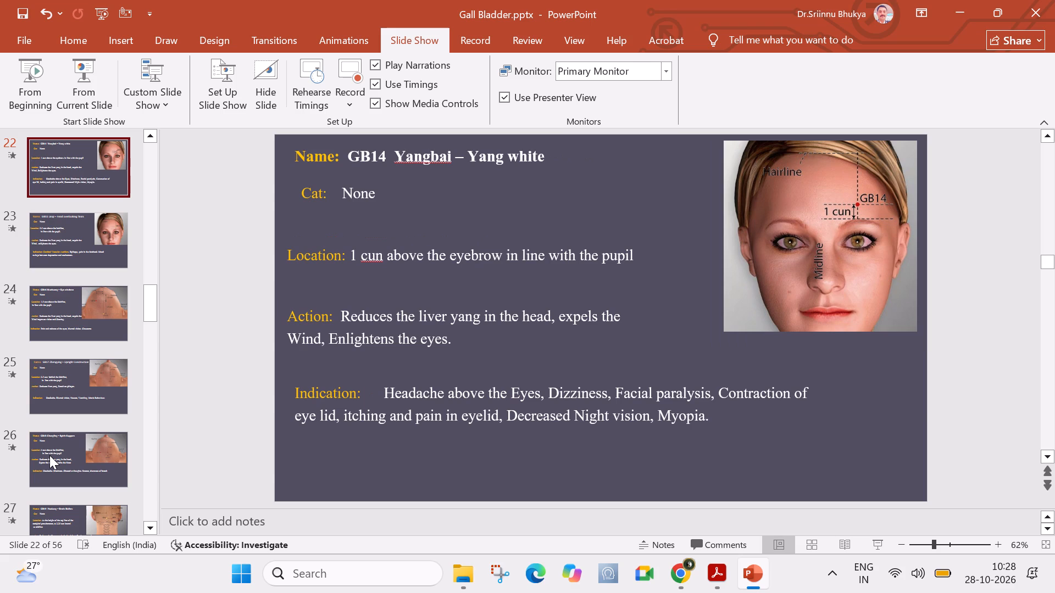
{"action": "key", "text": "Up"}
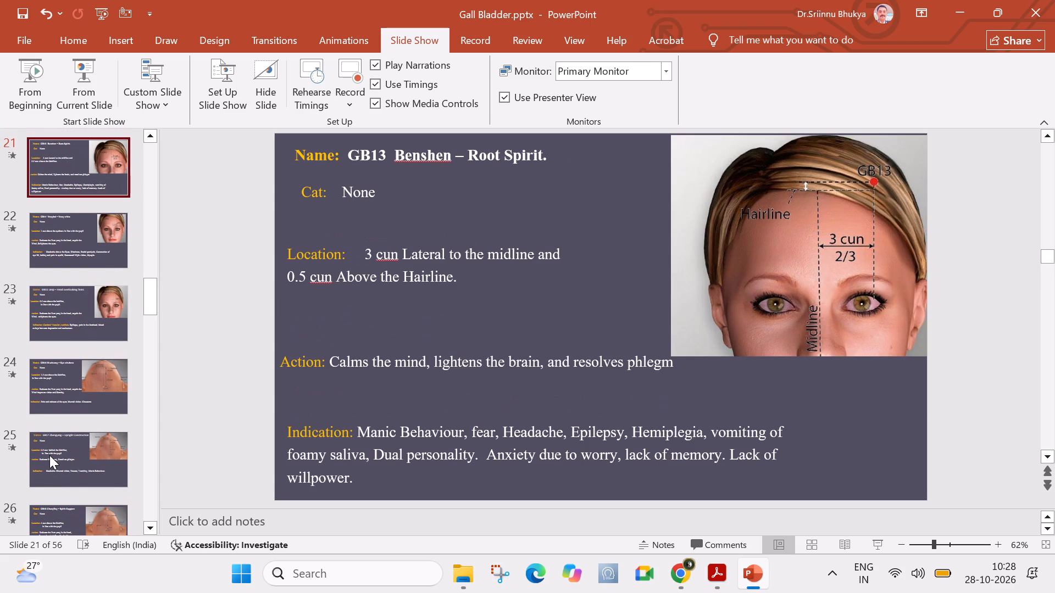
{"action": "key", "text": "Up"}
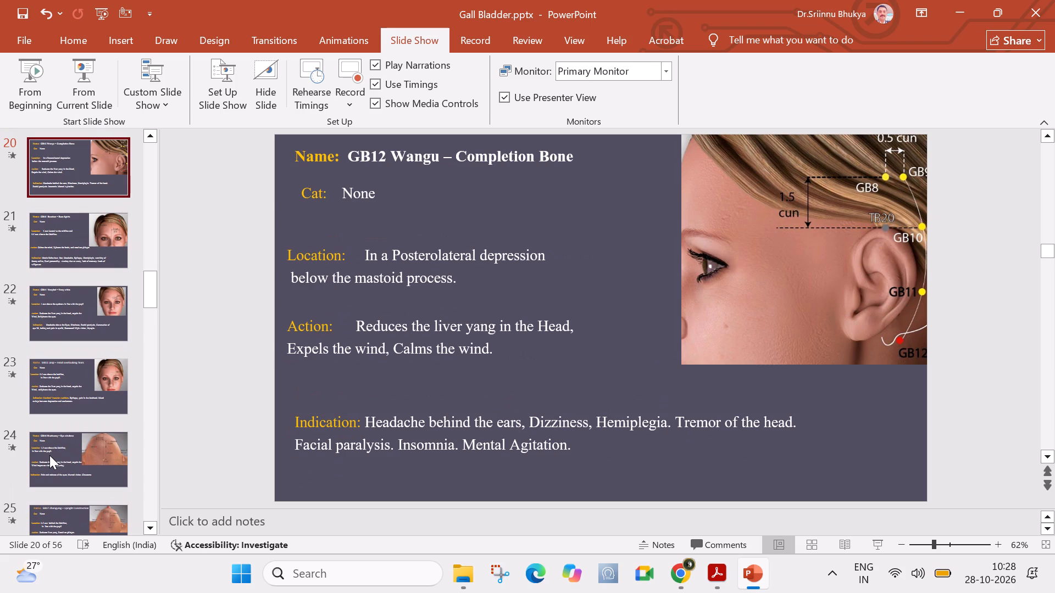
{"action": "key", "text": "Up"}
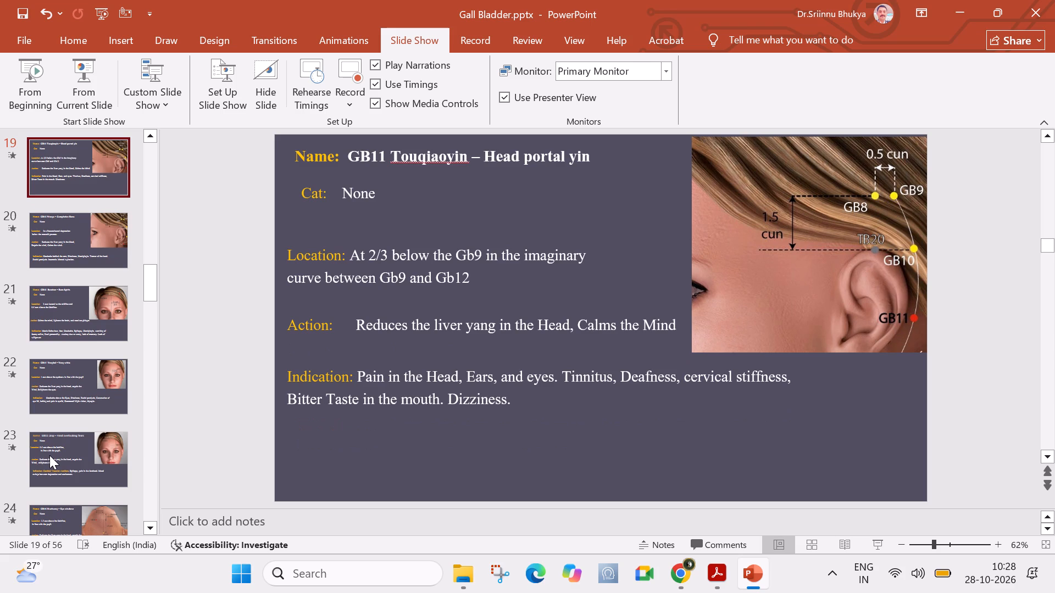
{"action": "key", "text": "Up"}
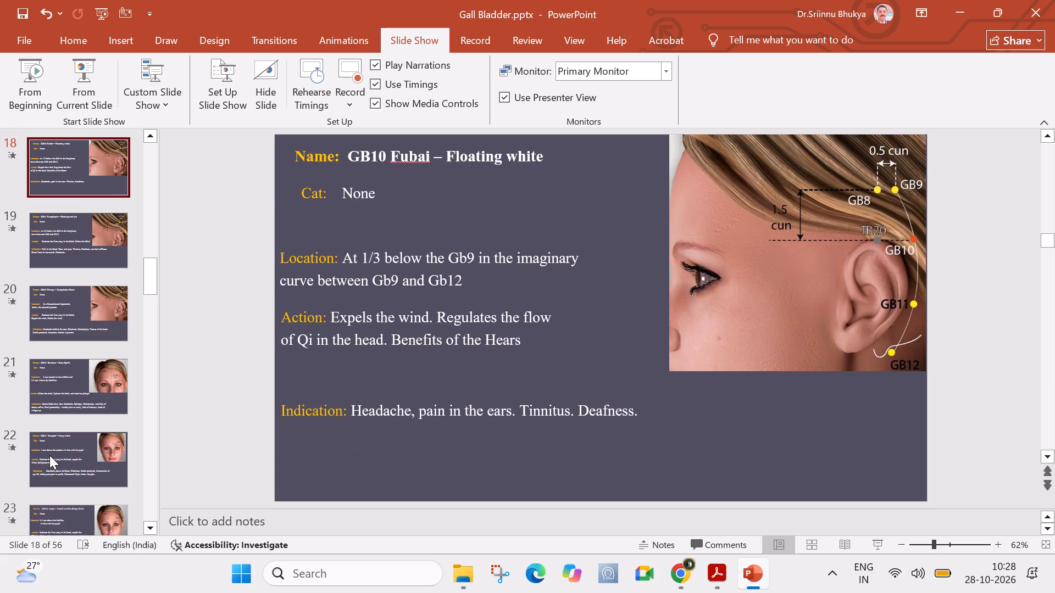
{"action": "key", "text": "Up"}
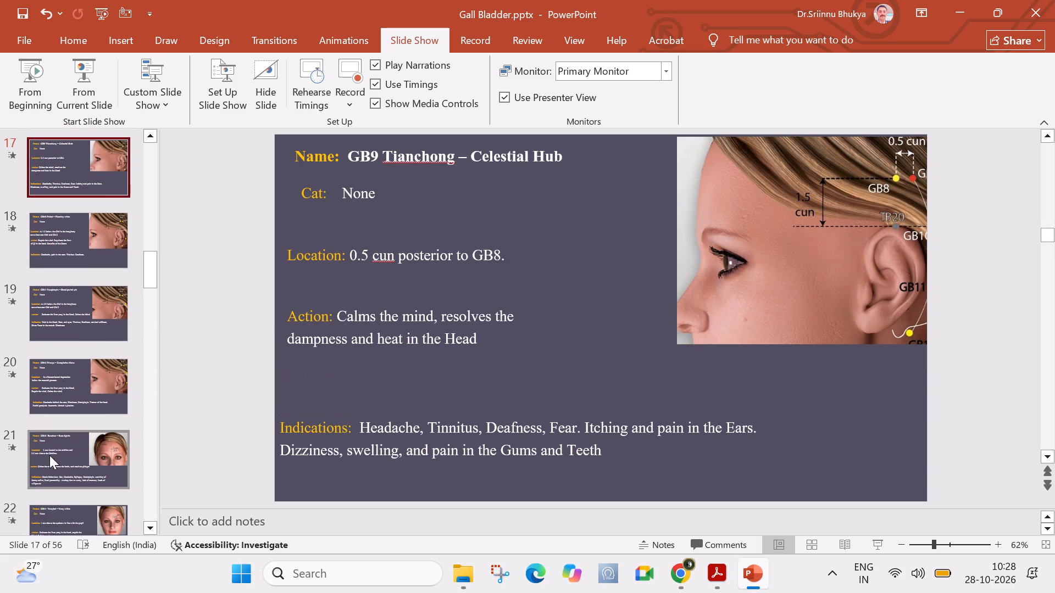
{"action": "key", "text": "Up"}
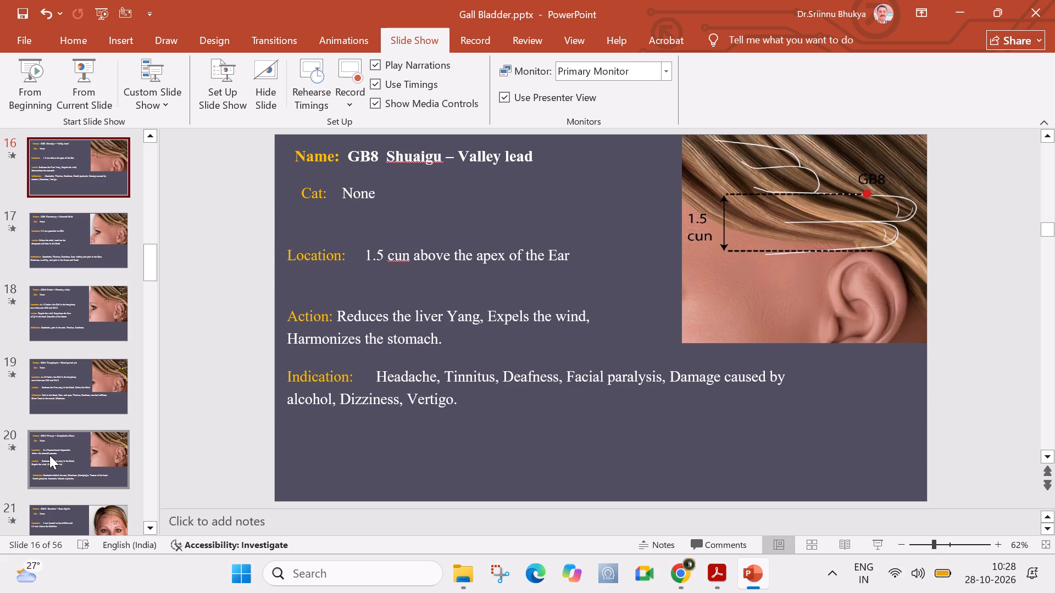
Correct "Hears" to "ears" in the Action text of the GB10 Fubai slide.
{"action": "key", "text": "Down"}
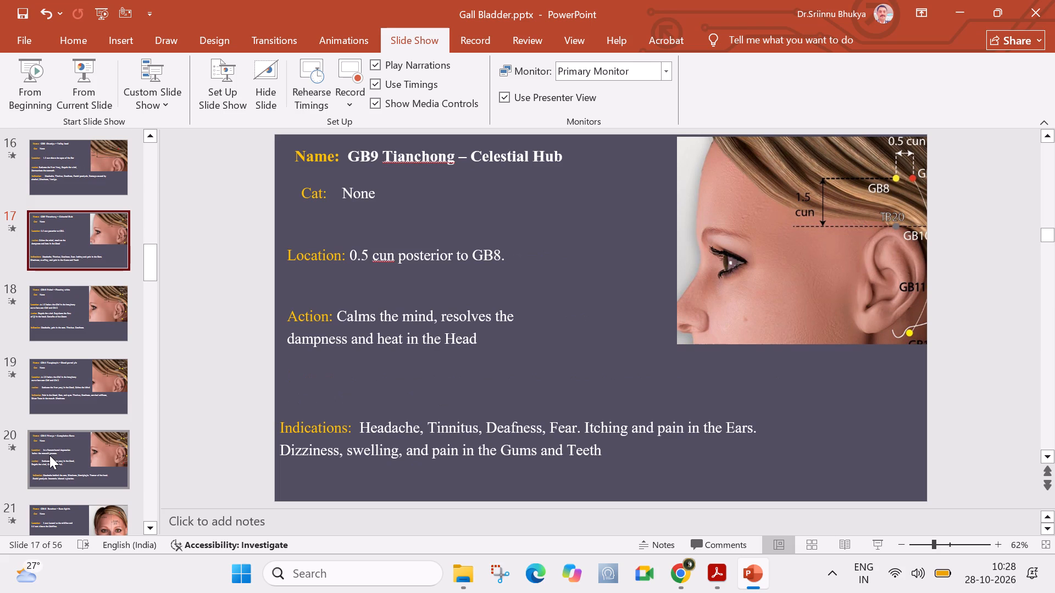
{"action": "key", "text": "Down"}
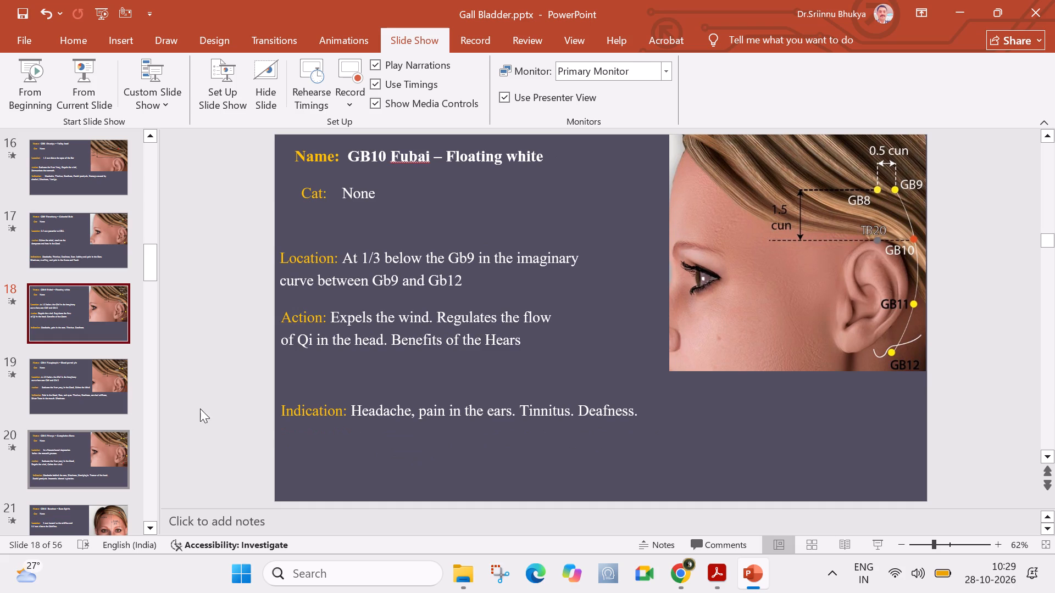
{"action": "left_click", "coordinate": [496, 337]}
{"action": "key", "text": "BackSpace"}
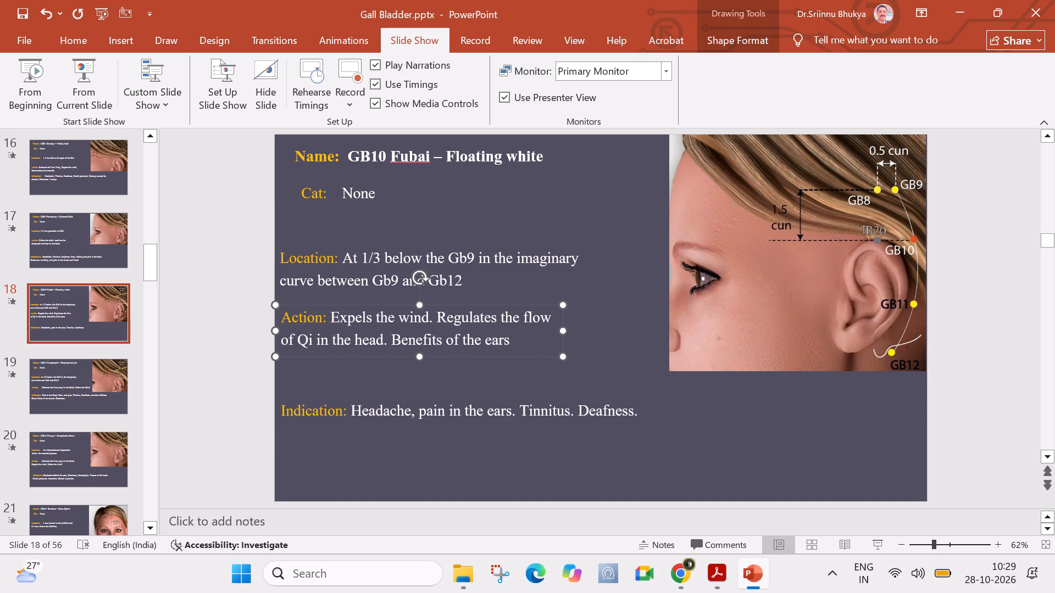
{"action": "left_click", "coordinate": [608, 361]}
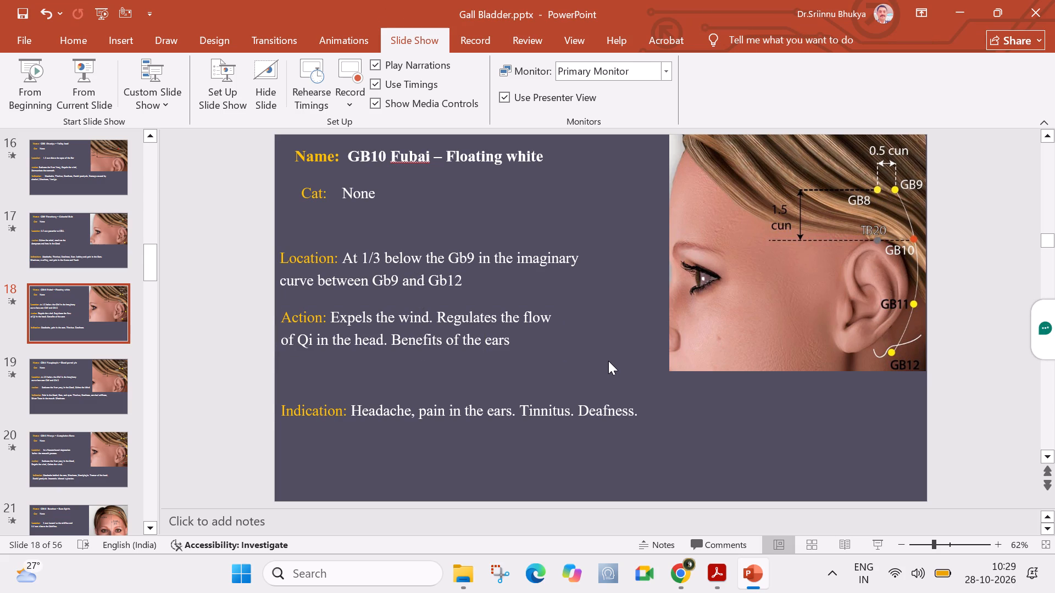
{"action": "left_click", "coordinate": [608, 361]}
Change "Calms the wind" to "Calms the mind" in the Action text of the GB12 Wangu slide.
{"action": "key", "text": "Down"}
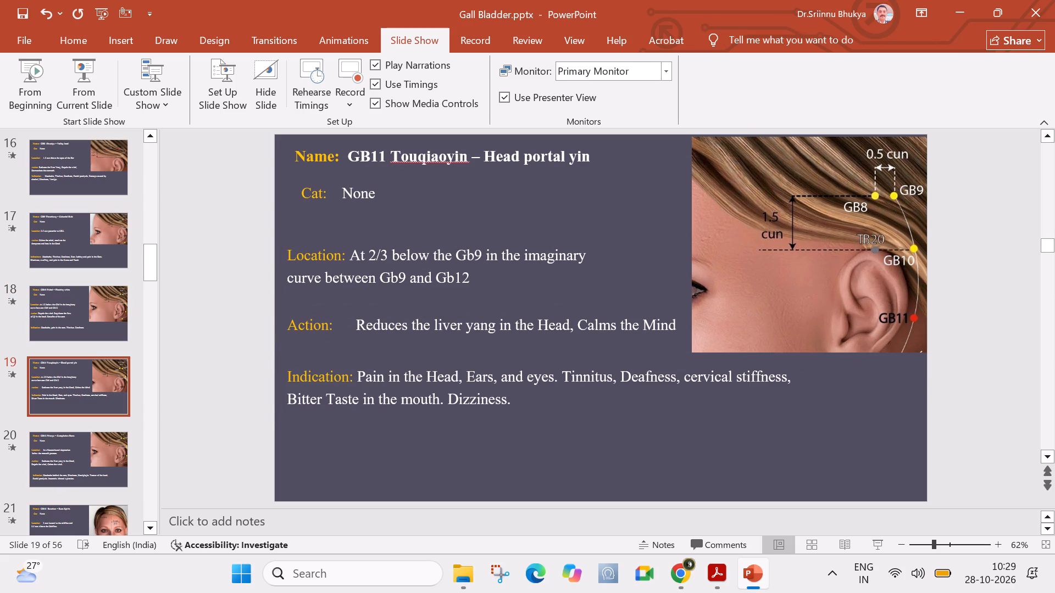
{"action": "key", "text": "Down"}
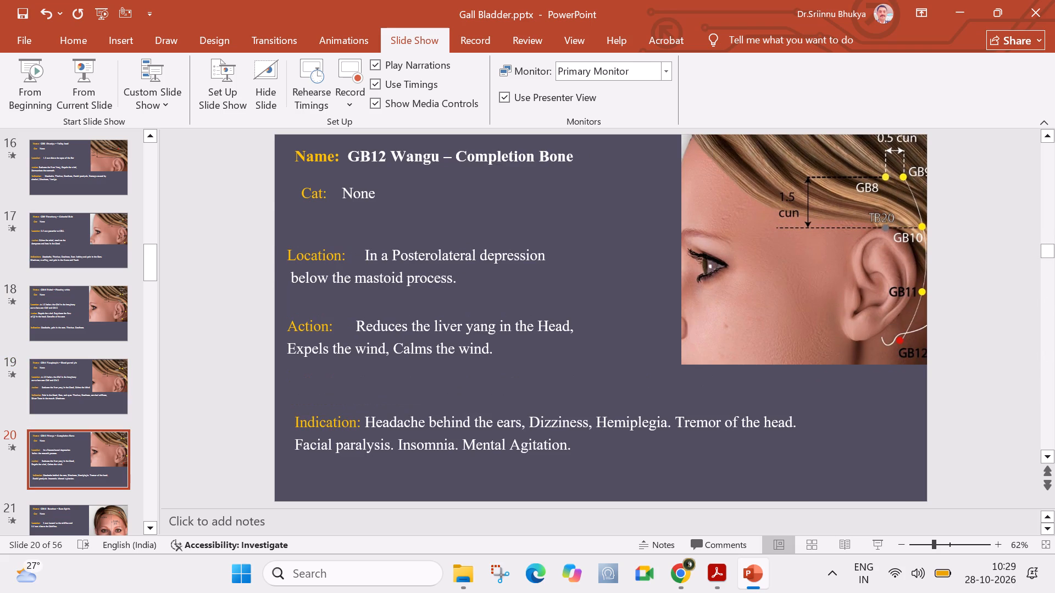
{"action": "left_click", "coordinate": [469, 348]}
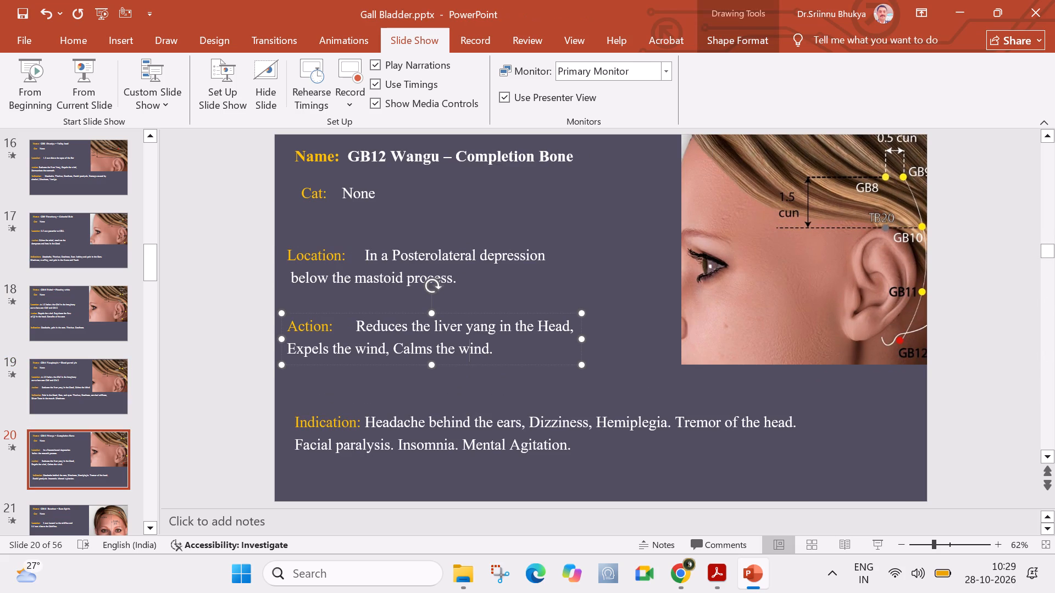
{"action": "key", "text": "BackSpace"}
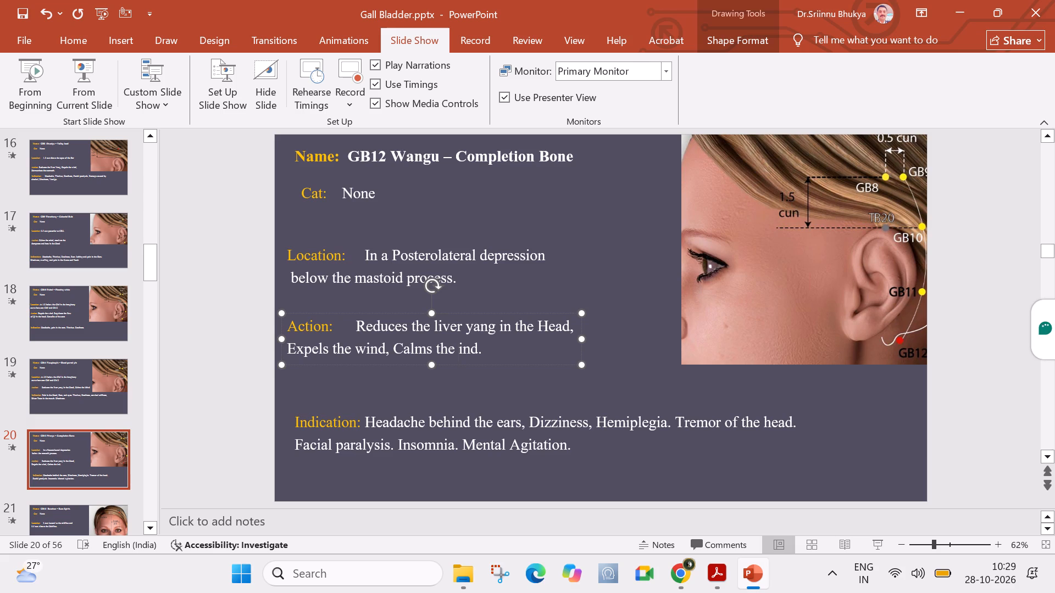
{"action": "key", "text": "m"}
Accept the Grammarly capitalization fix that makes "Calms" lowercase "calms" in the GB12 slide's Action text.
{"action": "left_click", "coordinate": [416, 356]}
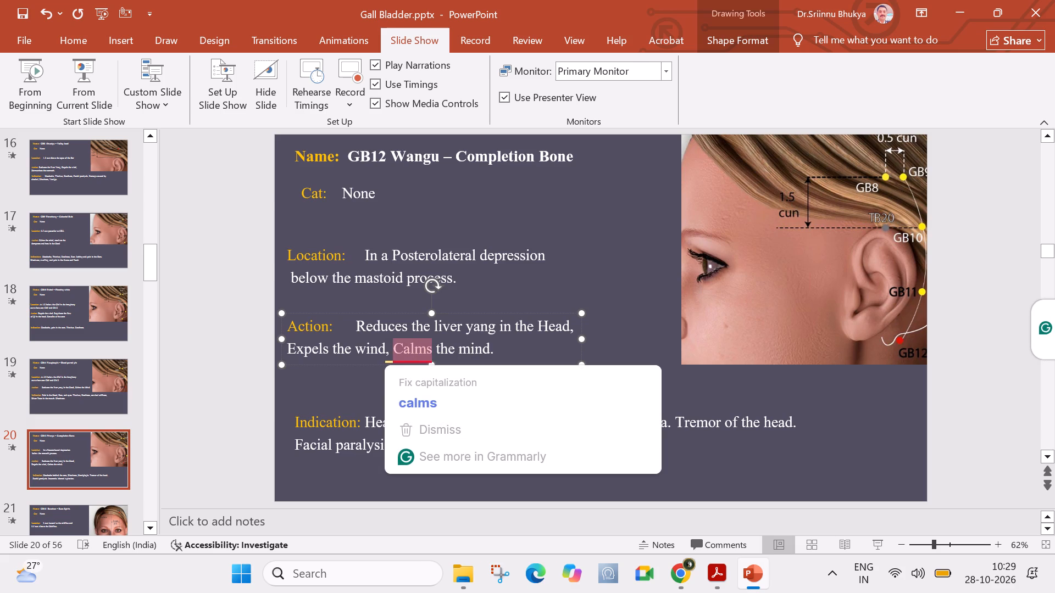
{"action": "left_click", "coordinate": [421, 409]}
{"action": "key", "text": "shift+Right"}
{"action": "key", "text": "shift+Right"}
{"action": "key", "text": "shift+Right"}
{"action": "key", "text": "shift+Right"}
{"action": "key", "text": "shift+Right"}
{"action": "type", "text": "calms"}
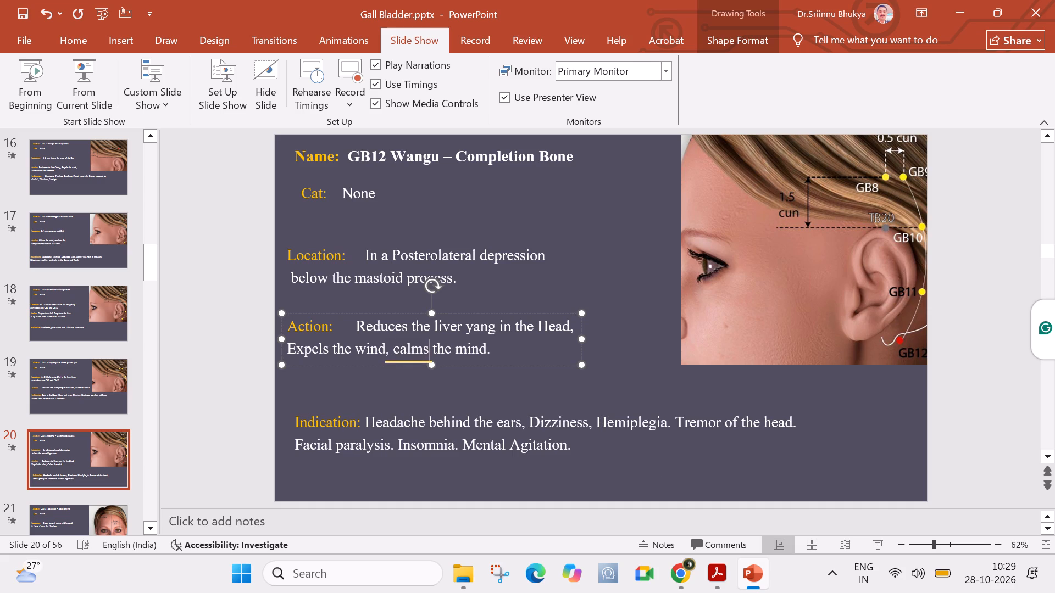
{"action": "left_click", "coordinate": [631, 381]}
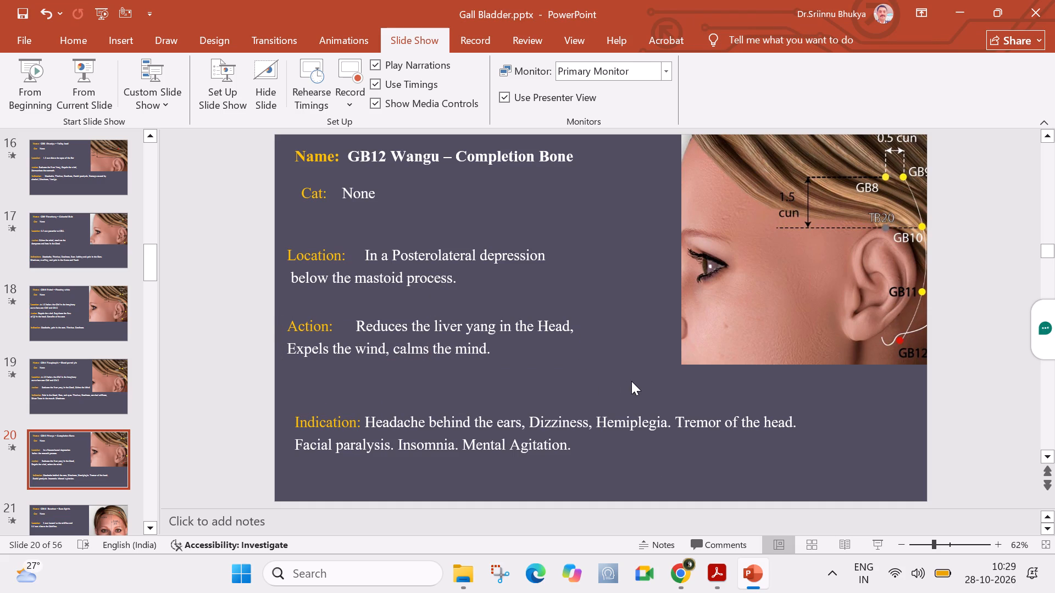
Save the Gall Bladder presentation.
{"action": "key", "text": "ctrl+s"}
{"action": "left_click", "coordinate": [959, 93]}
Close the Gall Bladder presentation and the Batch 19th folder window.
{"action": "left_click", "coordinate": [1042, 10]}
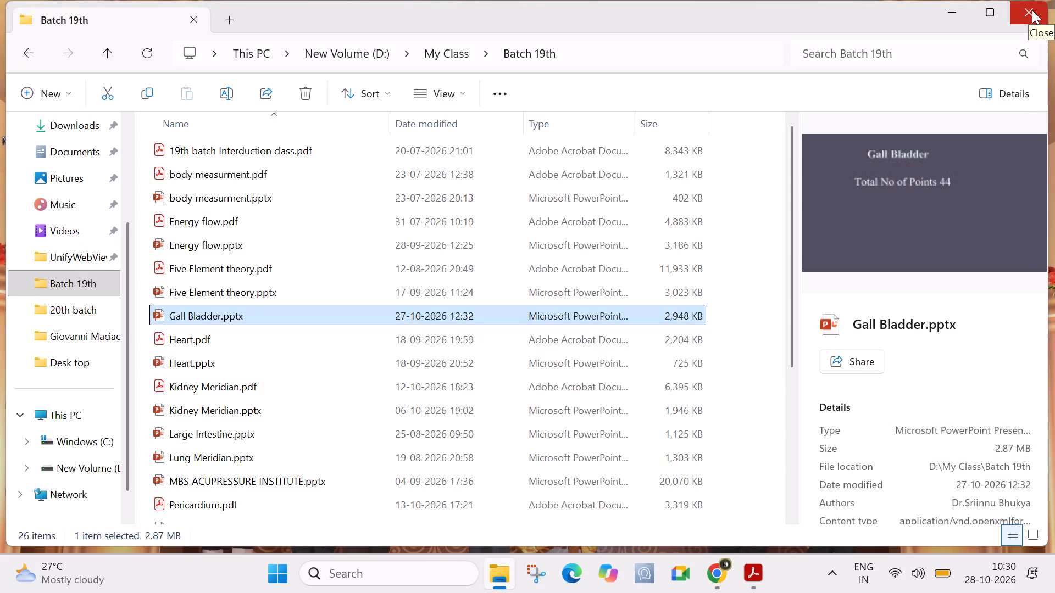
{"action": "left_click", "coordinate": [1032, 10]}
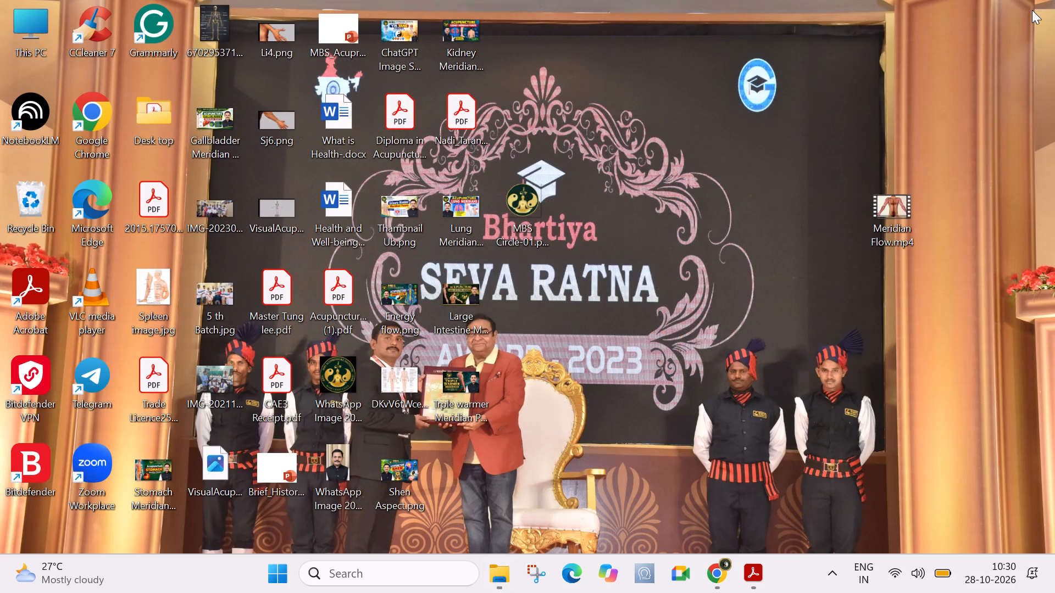
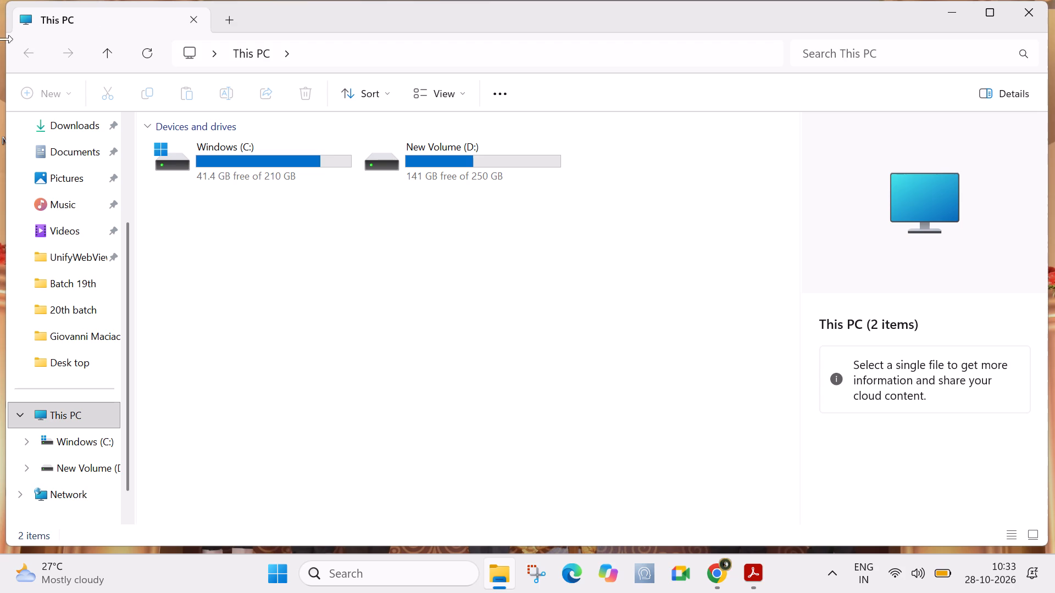
Open the Downloads folder.
{"action": "triple_click", "coordinate": [126, 121]}
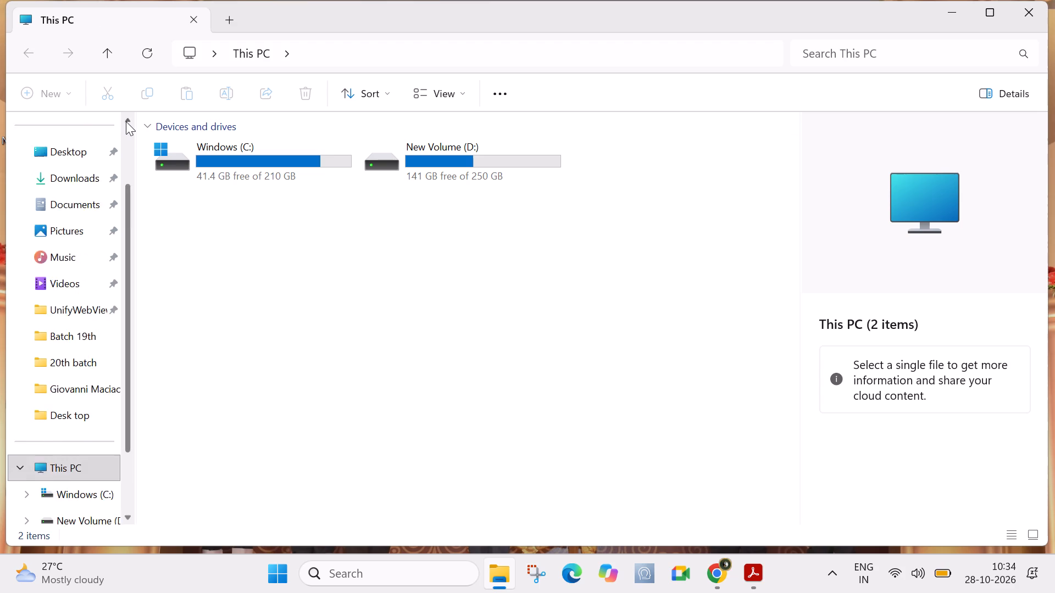
{"action": "triple_click", "coordinate": [126, 121]}
{"action": "left_click", "coordinate": [126, 121]}
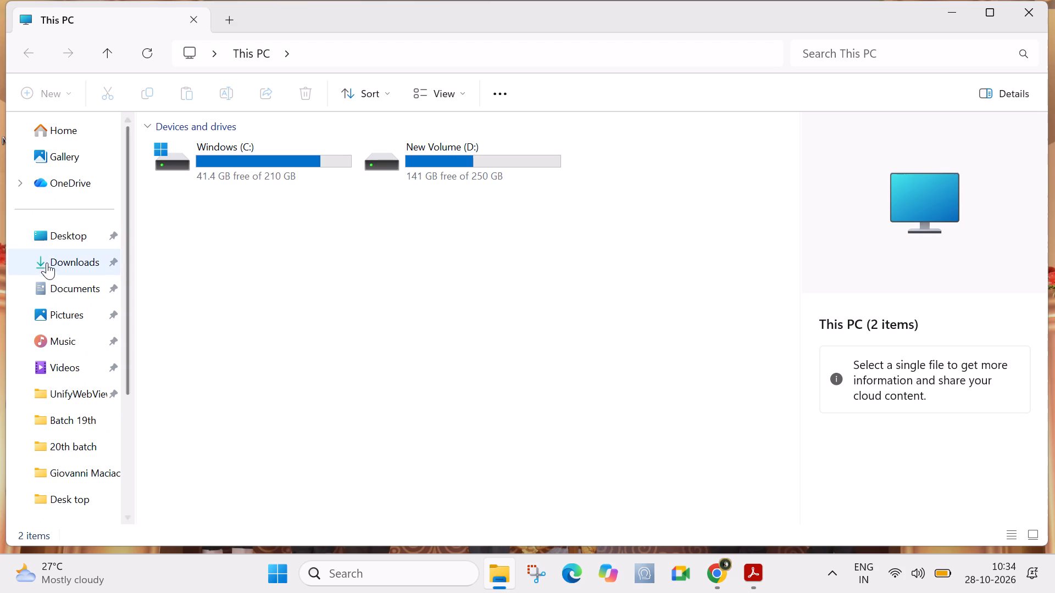
{"action": "left_click", "coordinate": [62, 264]}
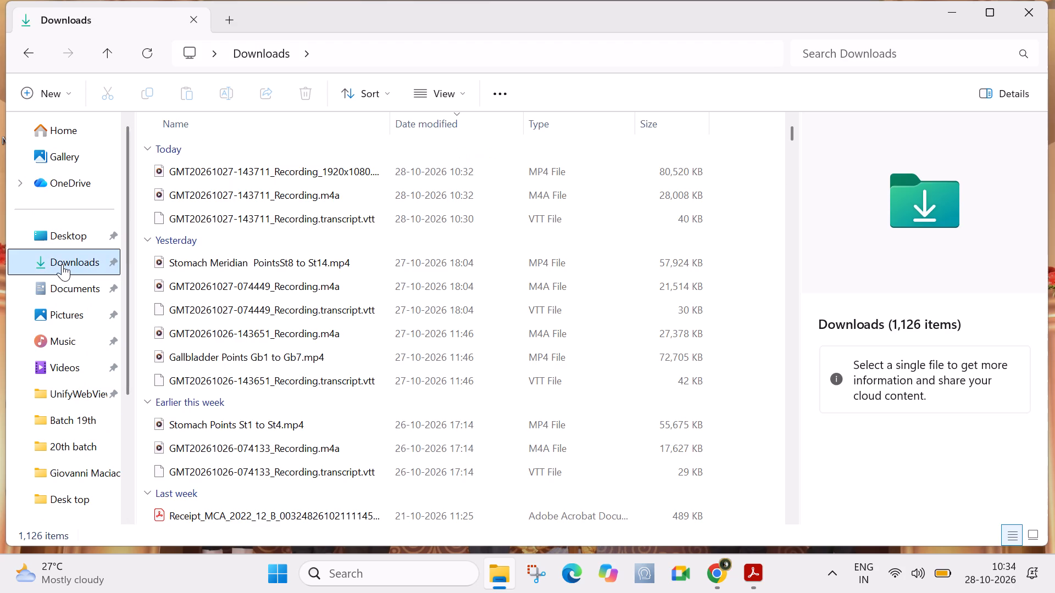
Start renaming today's 1920x1080 MP4 recording, entering "Gallbladder Meridian Points Gb1 to" as the name.
{"action": "left_click", "coordinate": [364, 174]}
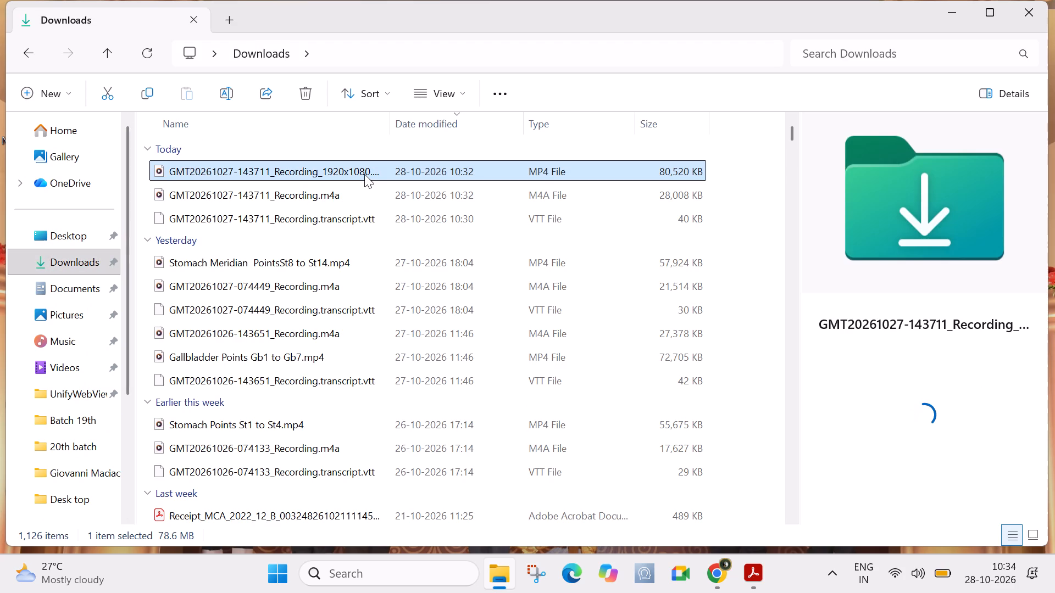
{"action": "left_click", "coordinate": [364, 174]}
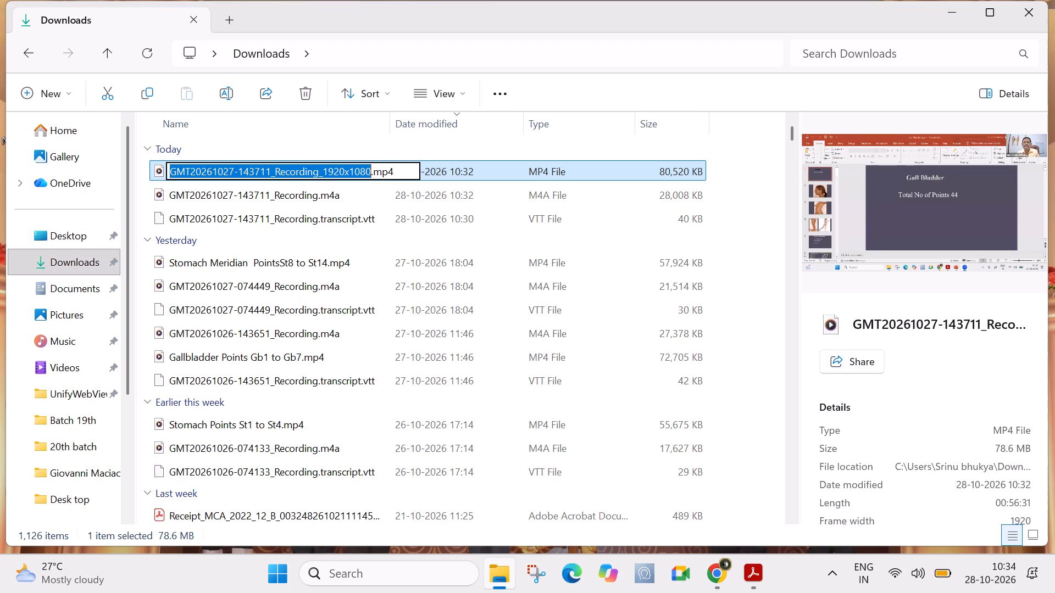
{"action": "type", "text": "Gal"}
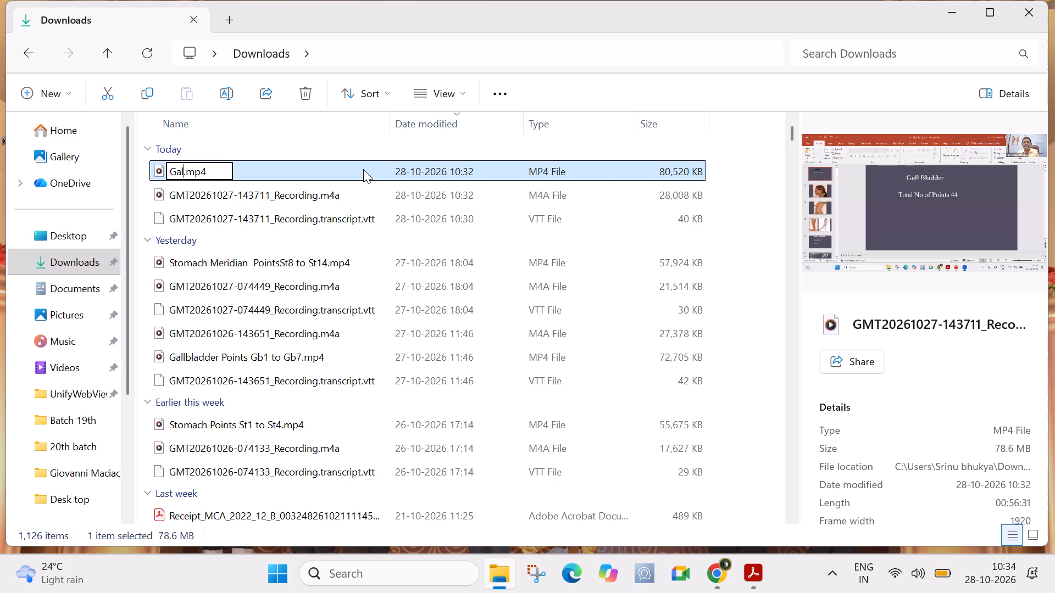
{"action": "key", "text": "l"}
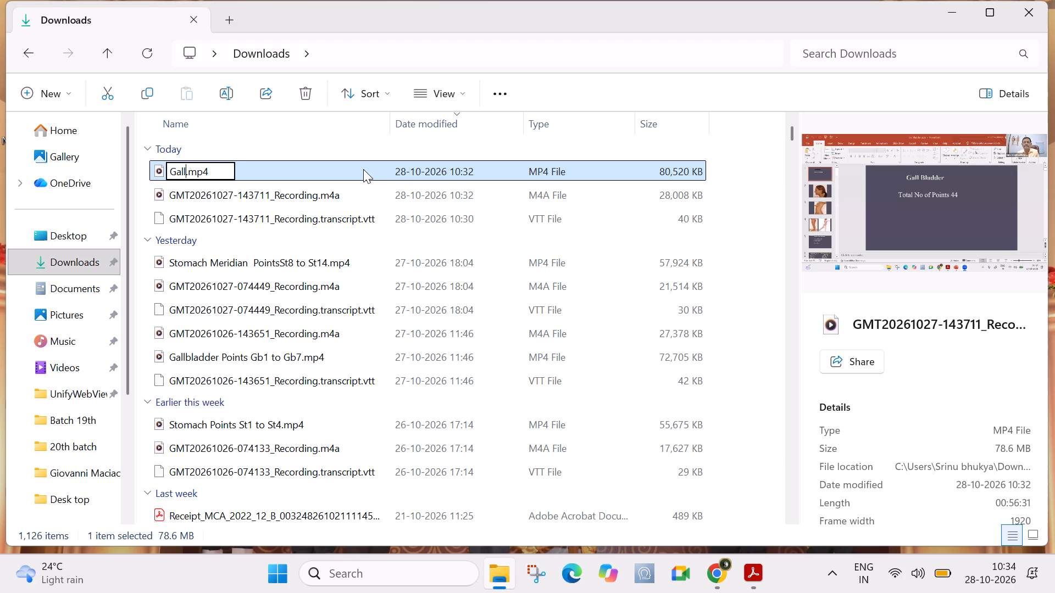
{"action": "type", "text": "bladder"}
{"action": "key", "text": "space"}
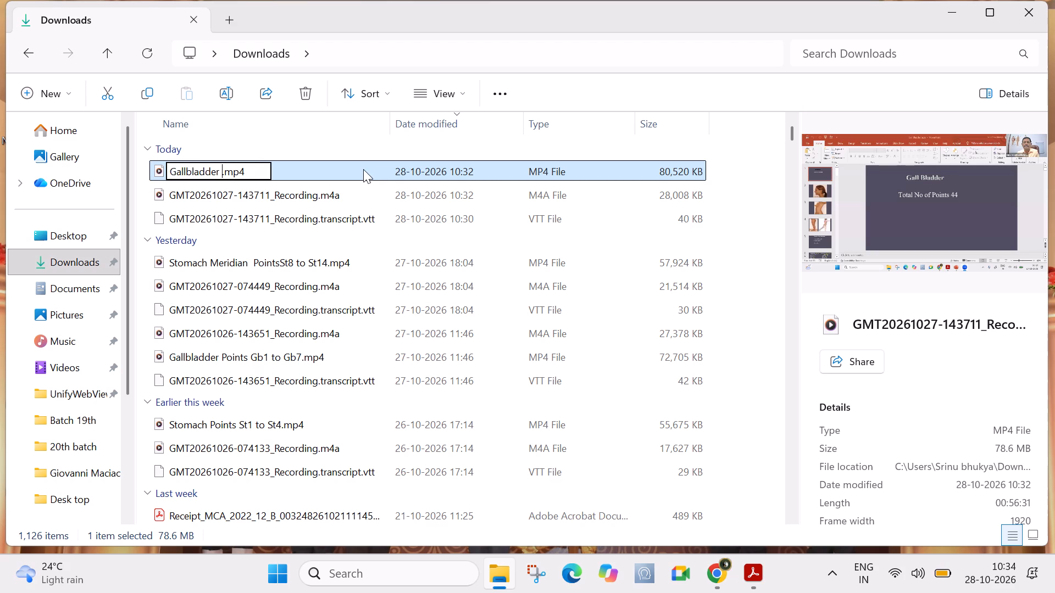
{"action": "type", "text": "Meridian"}
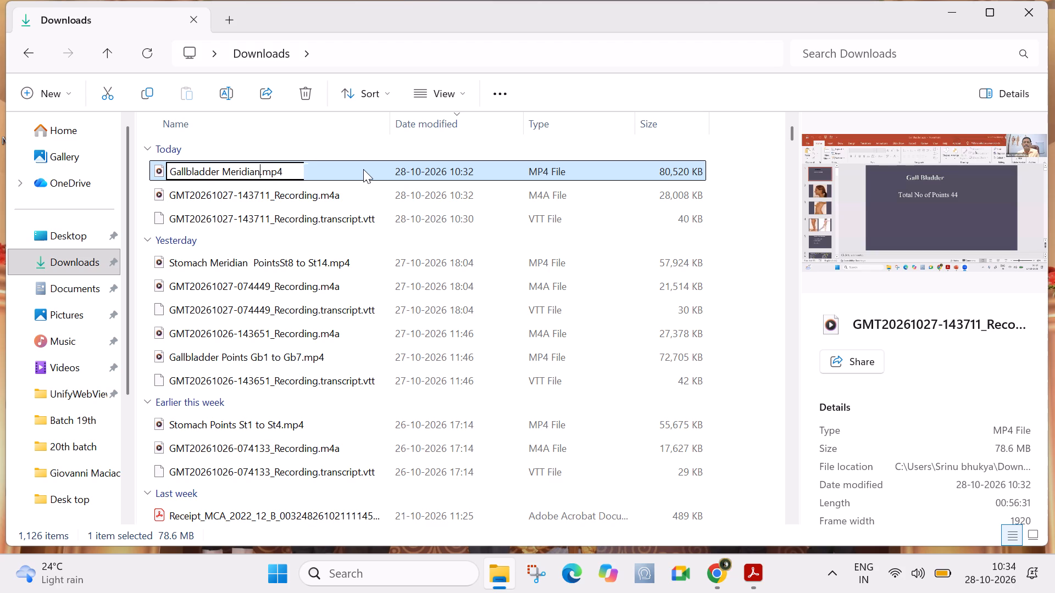
{"action": "key", "text": "space"}
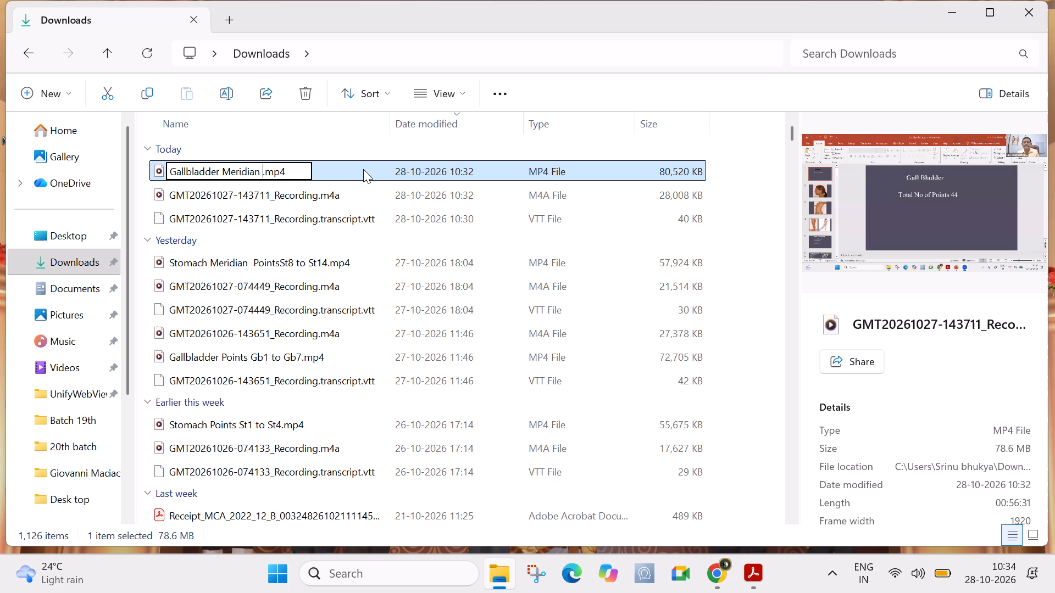
{"action": "type", "text": "Point"}
{"action": "type", "text": "s"}
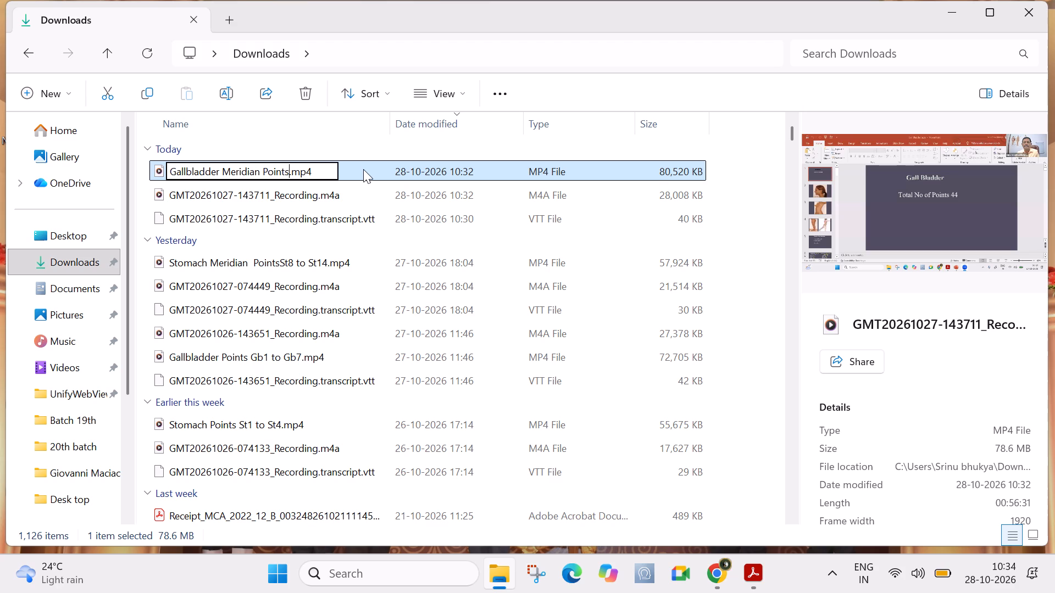
{"action": "key", "text": "space"}
{"action": "key", "text": "shift+g"}
{"action": "key", "text": "b"}
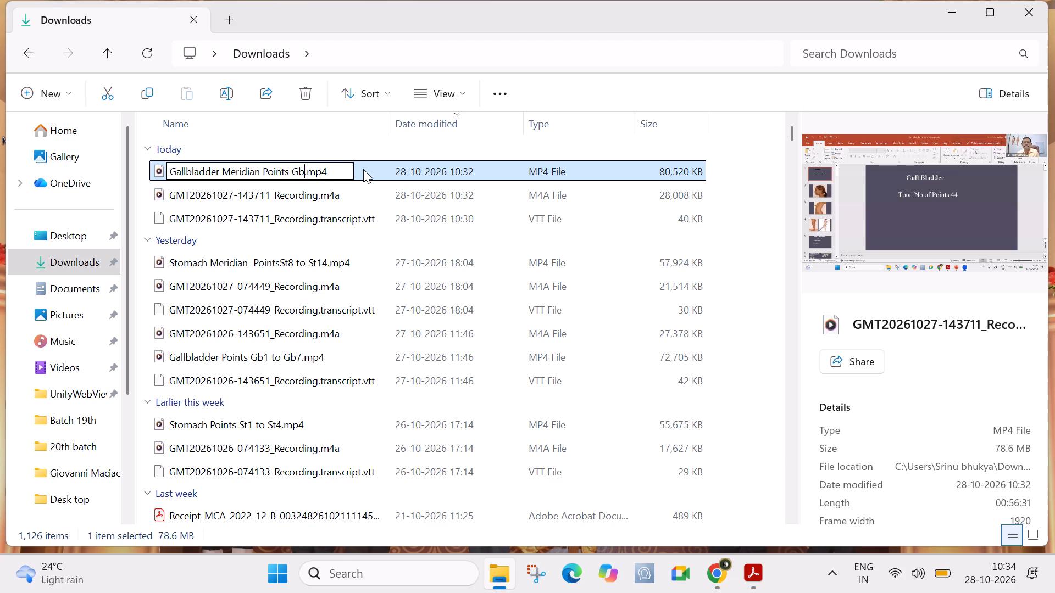
{"action": "type", "text": "1 to"}
{"action": "key", "text": "space"}
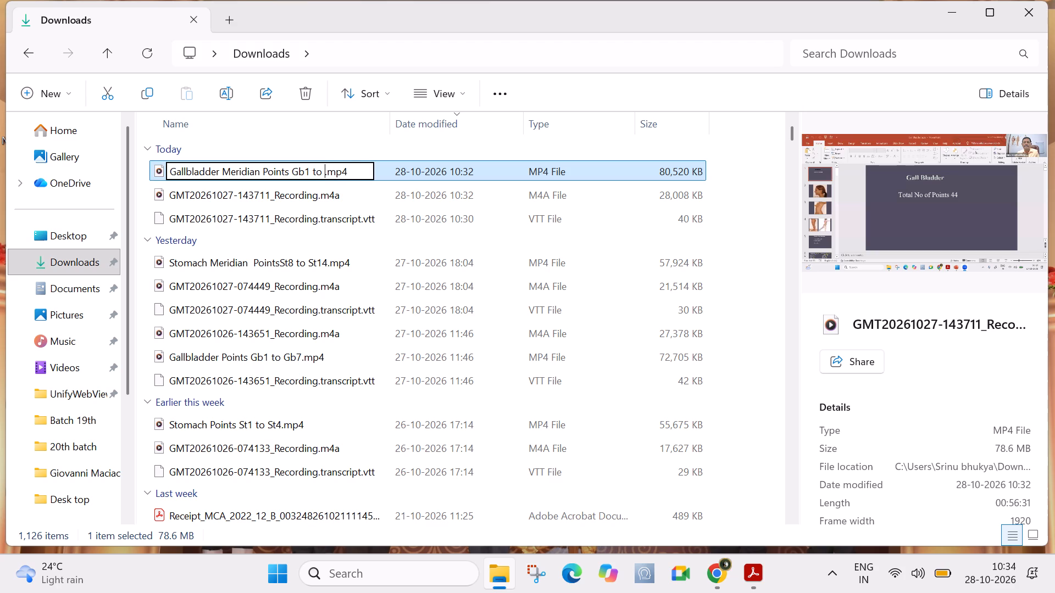
Correct the starting point in the recording's new name to Gb8 and continue the name after "to".
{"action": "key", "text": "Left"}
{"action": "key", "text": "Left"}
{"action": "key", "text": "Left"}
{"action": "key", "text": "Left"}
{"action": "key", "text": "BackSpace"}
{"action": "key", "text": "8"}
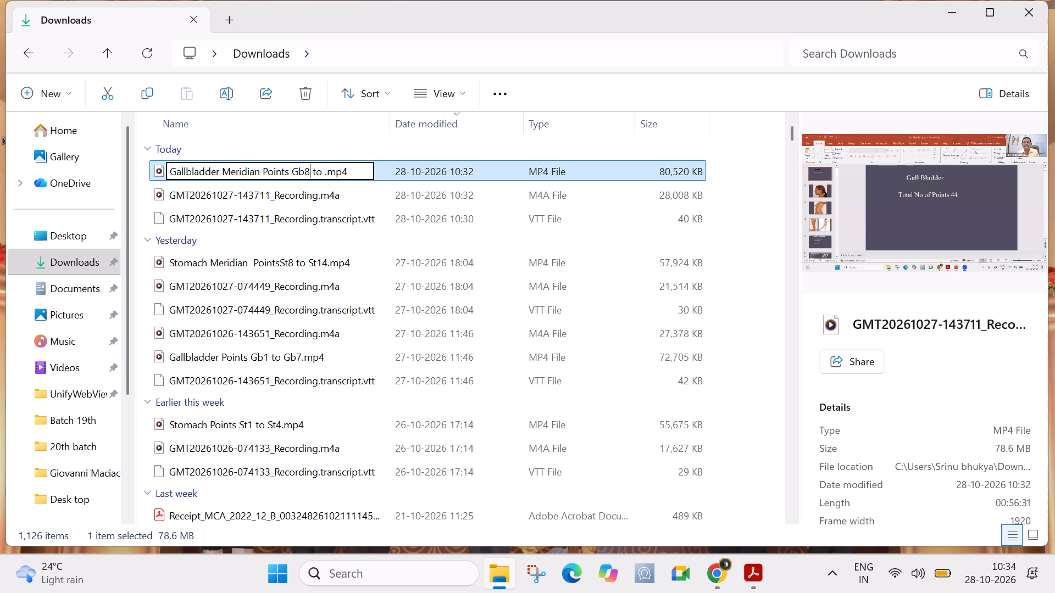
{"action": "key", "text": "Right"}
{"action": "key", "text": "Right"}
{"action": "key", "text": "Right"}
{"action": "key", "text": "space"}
Complete the recording's new name with the end point Gb20, making it "Gallbladder Meridian Points Gb8 to Gb20".
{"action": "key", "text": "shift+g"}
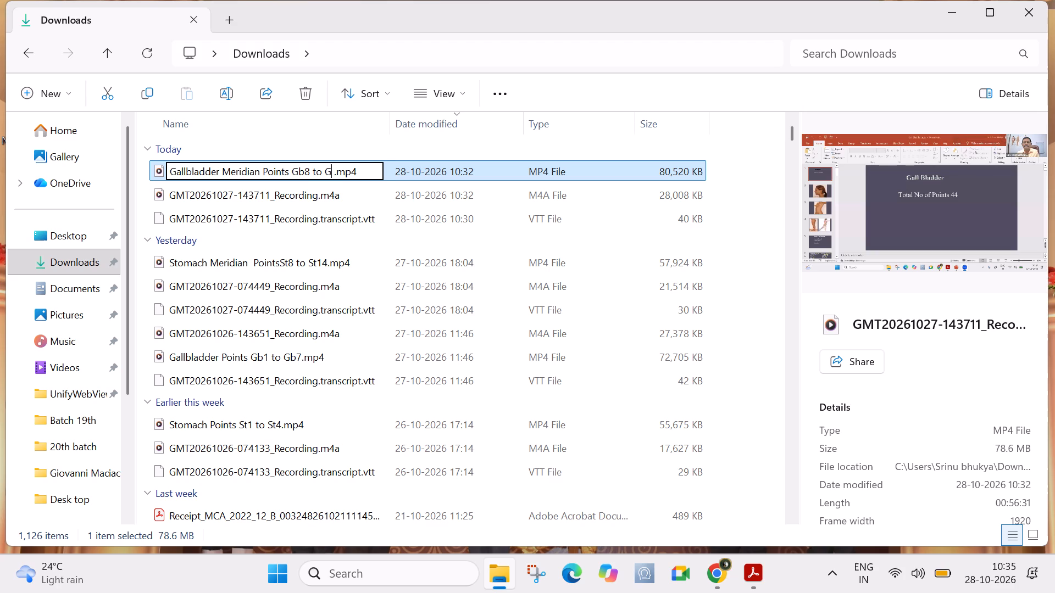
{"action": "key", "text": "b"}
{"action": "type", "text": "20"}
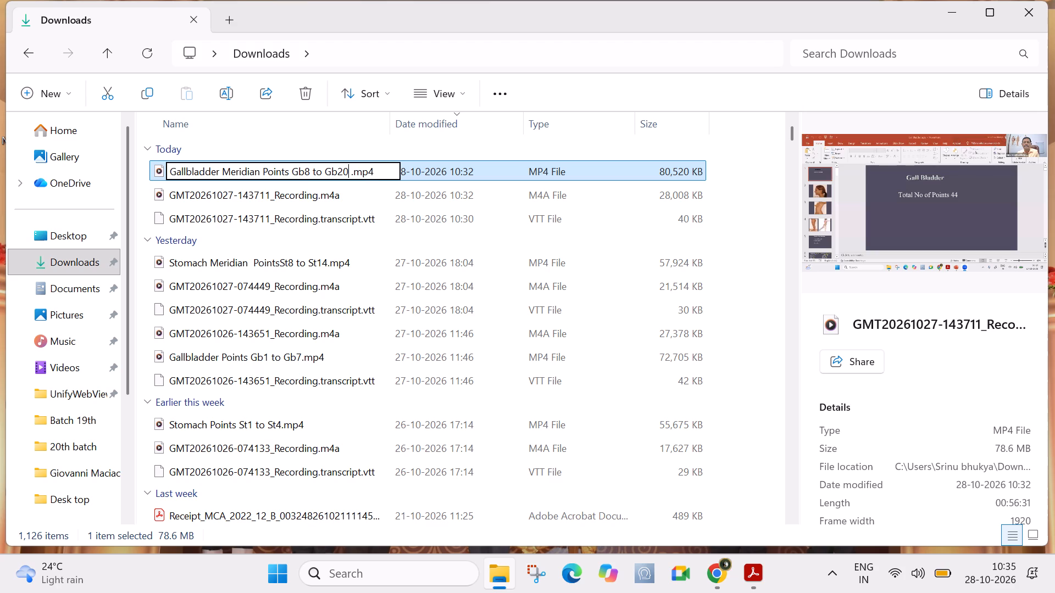
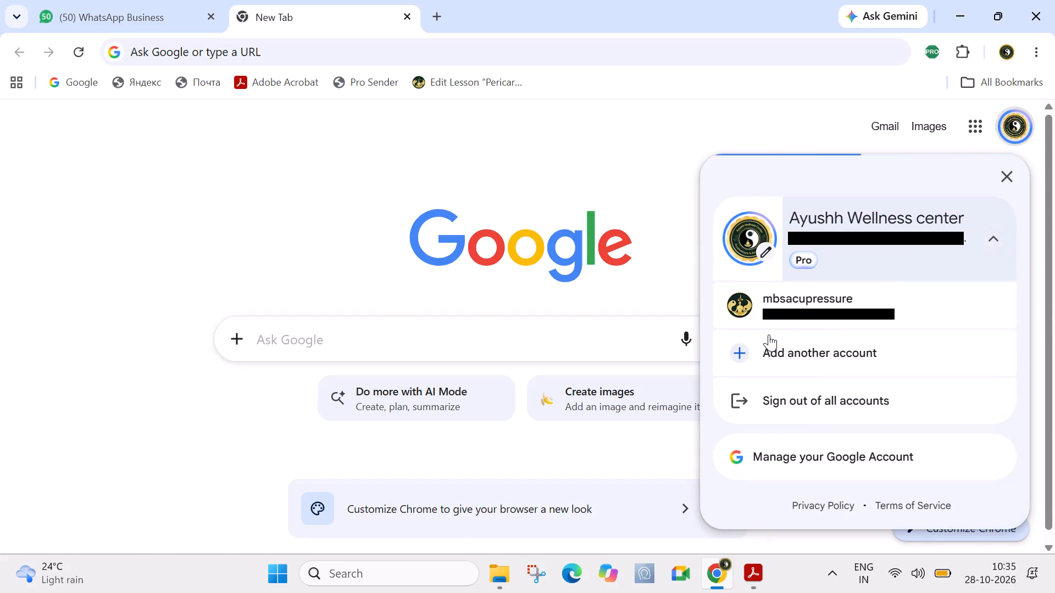
Switch the Google account to mbsacupressure.
{"action": "left_click", "coordinate": [795, 307]}
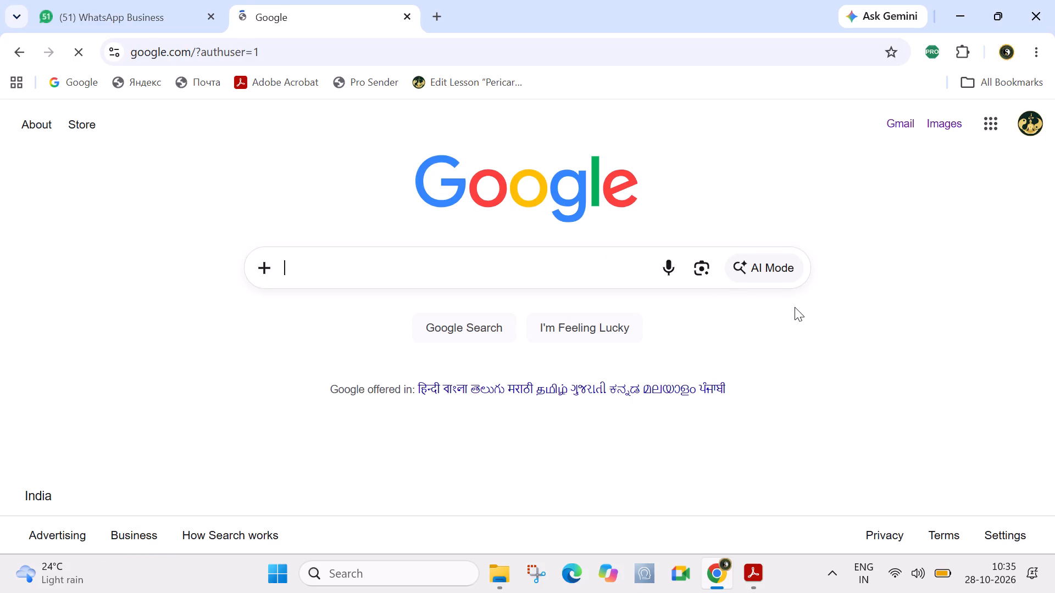
Go to YouTube from the Google home page and open YouTube Studio for the MBS Acupressure Institute channel.
{"action": "left_click", "coordinate": [988, 128]}
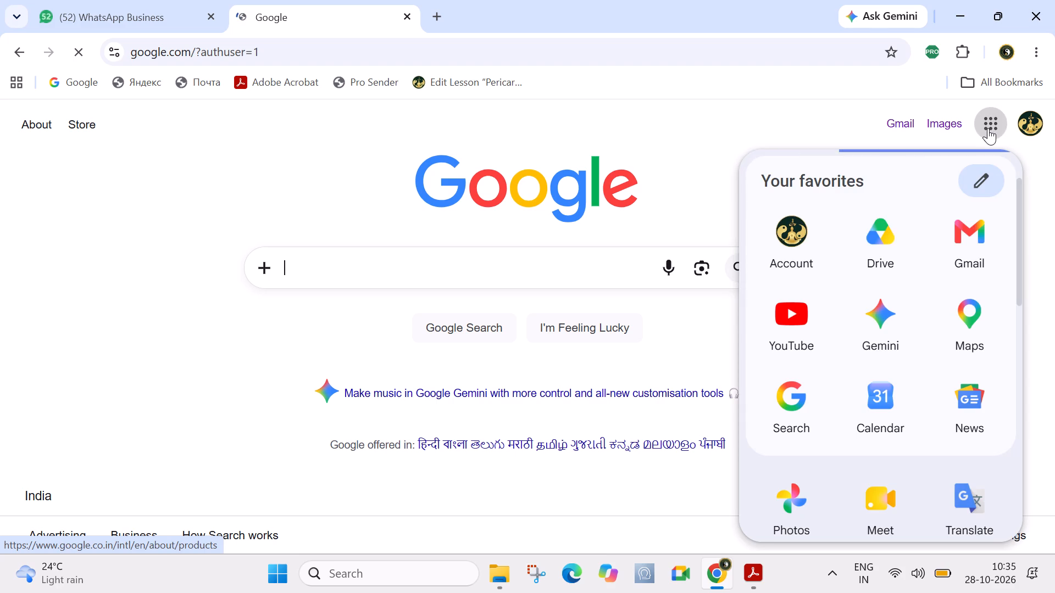
{"action": "left_click", "coordinate": [791, 323]}
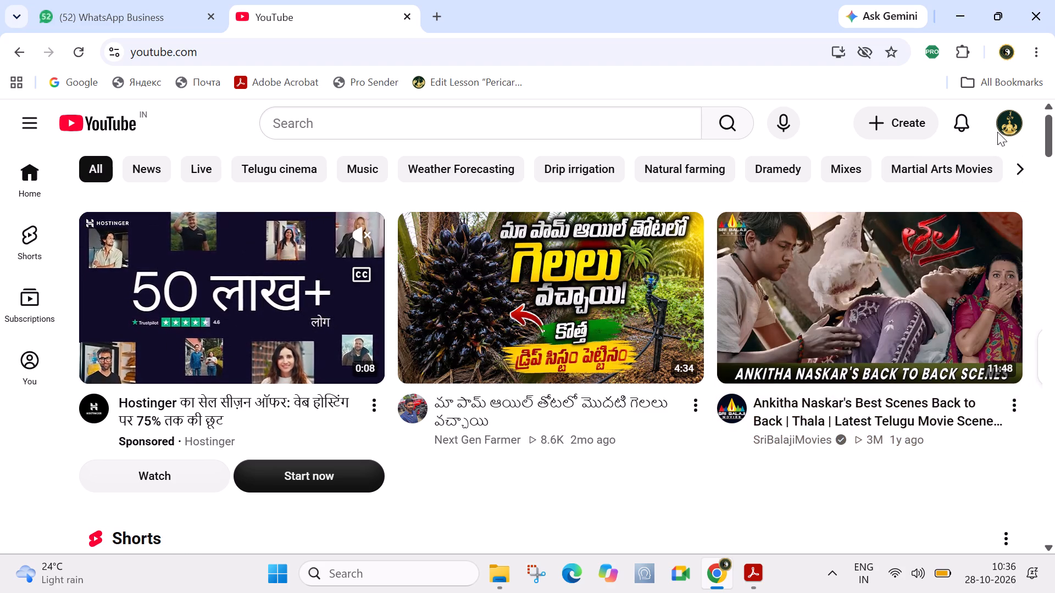
{"action": "left_click", "coordinate": [1005, 127]}
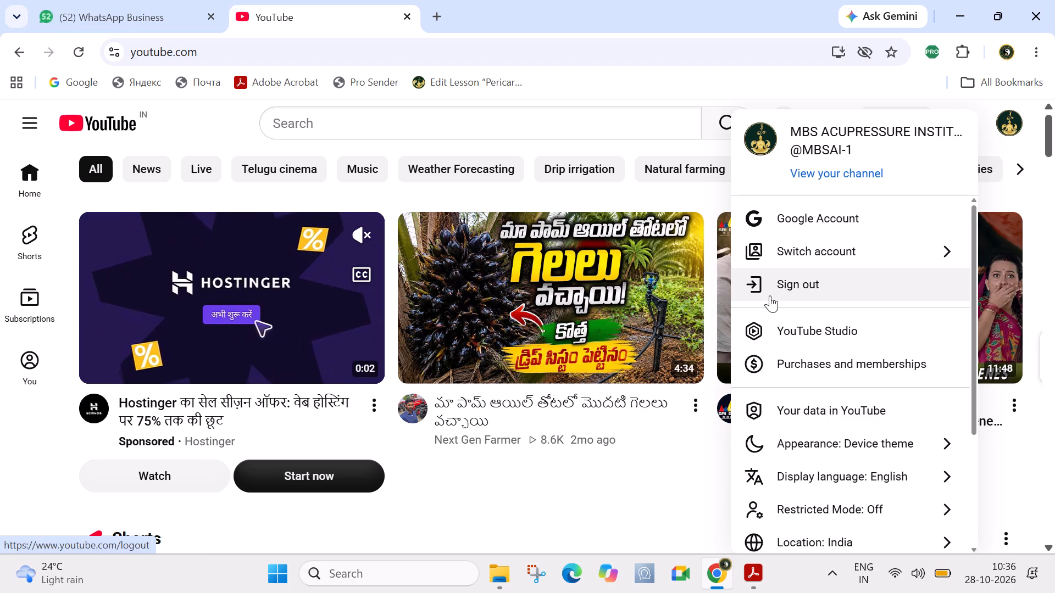
{"action": "left_click", "coordinate": [792, 334]}
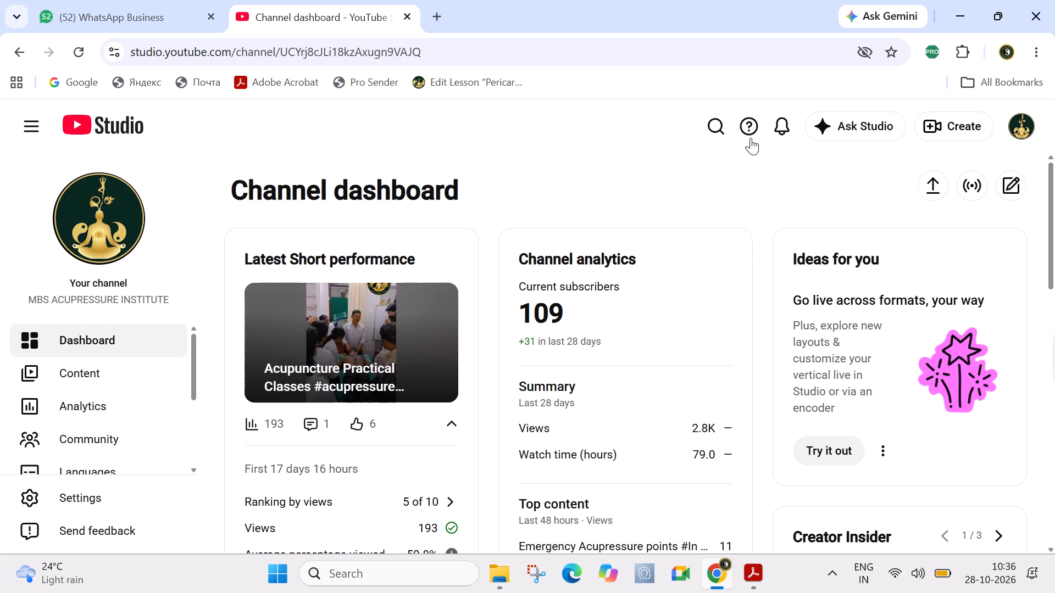
Start a new video upload using "Gallbladder Meridian Points Gb8 to Gb20 .mp4" from the Downloads folder.
{"action": "left_click", "coordinate": [958, 128]}
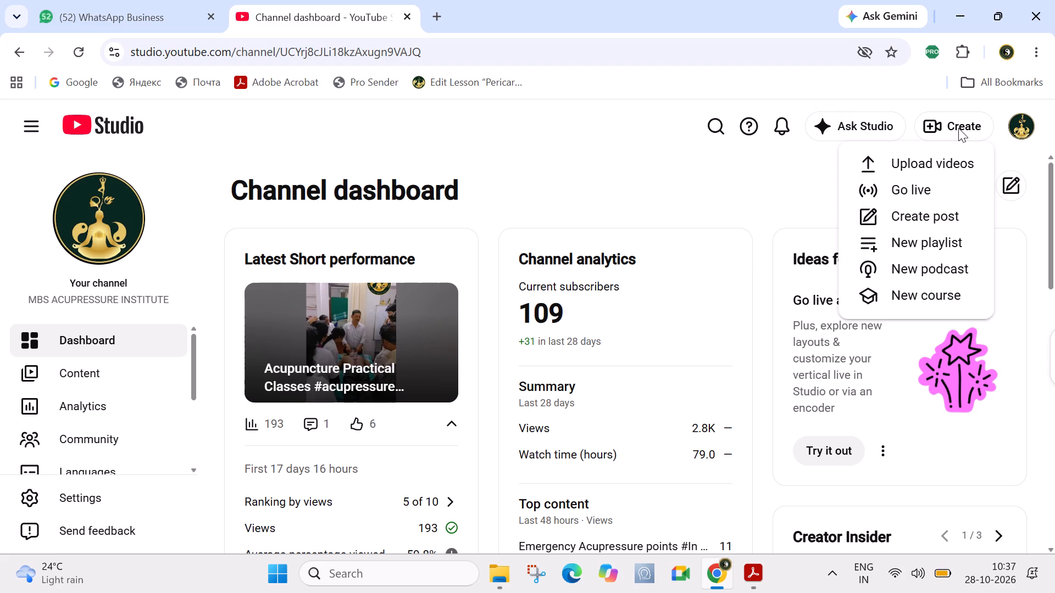
{"action": "left_click", "coordinate": [922, 161]}
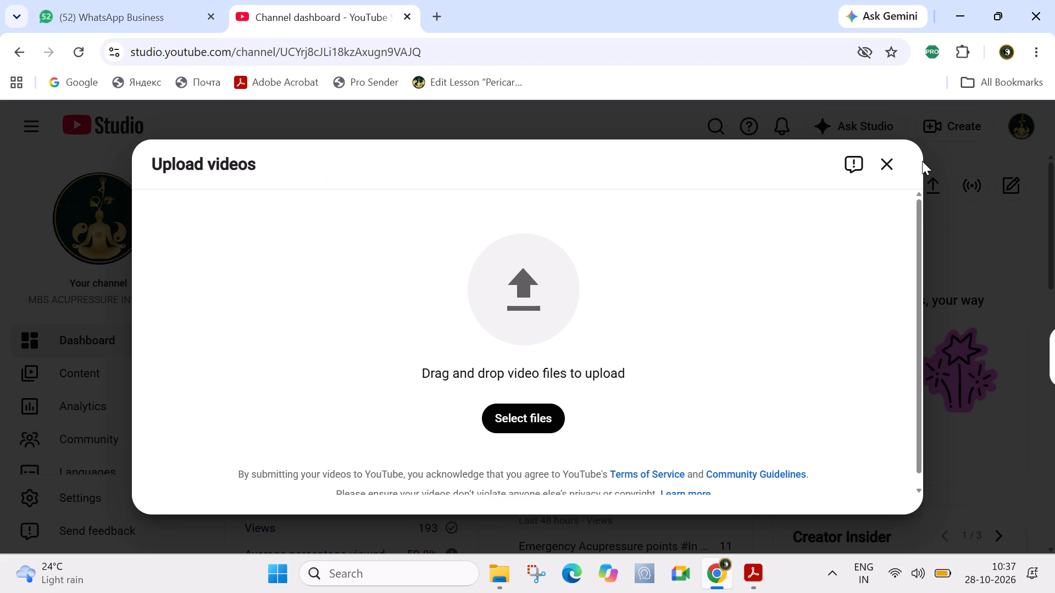
{"action": "left_click", "coordinate": [515, 418]}
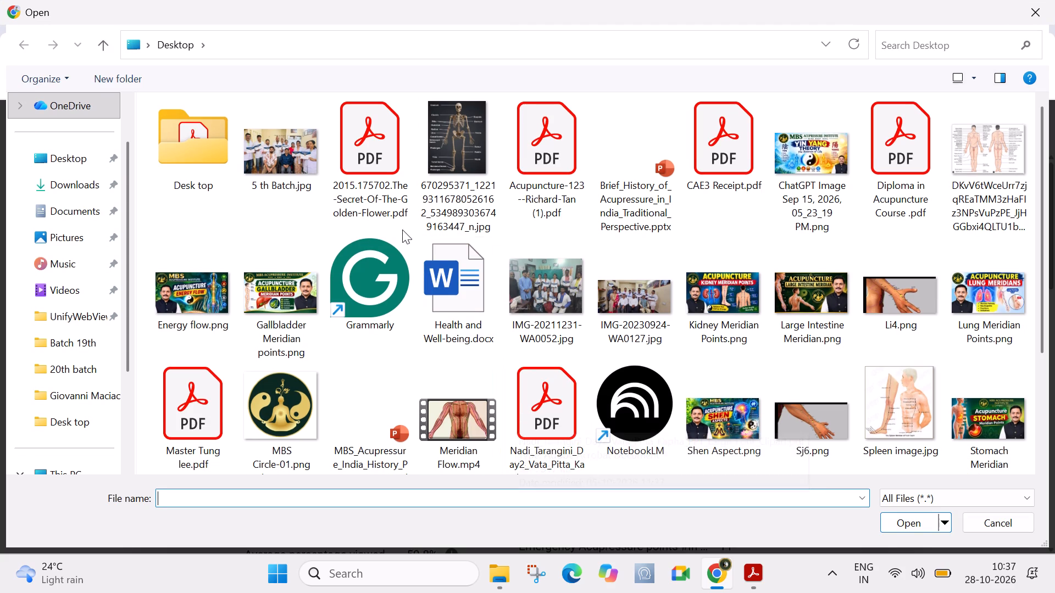
{"action": "left_click", "coordinate": [68, 181]}
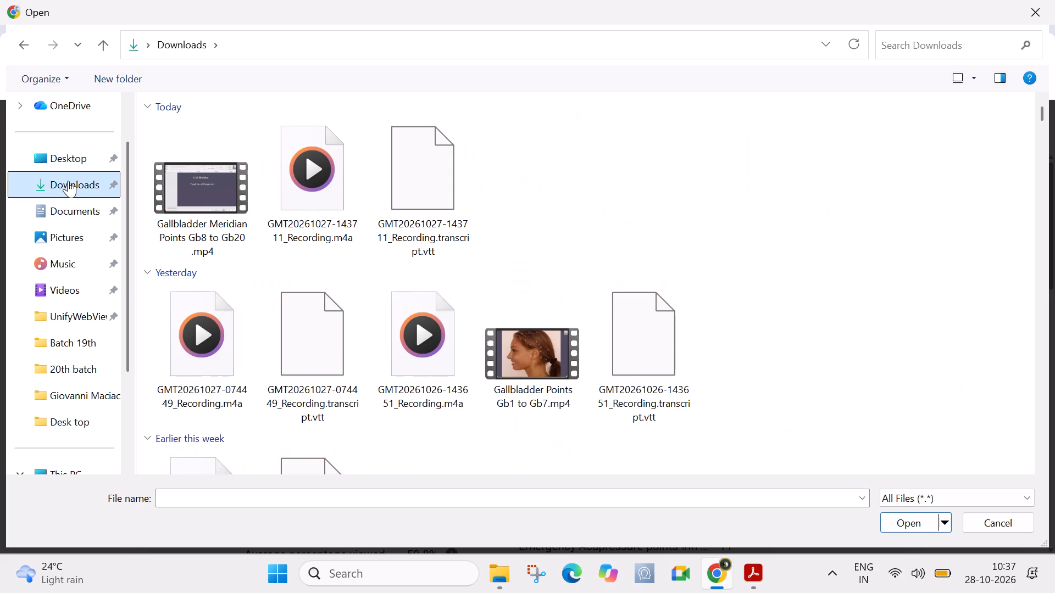
{"action": "left_click", "coordinate": [215, 200]}
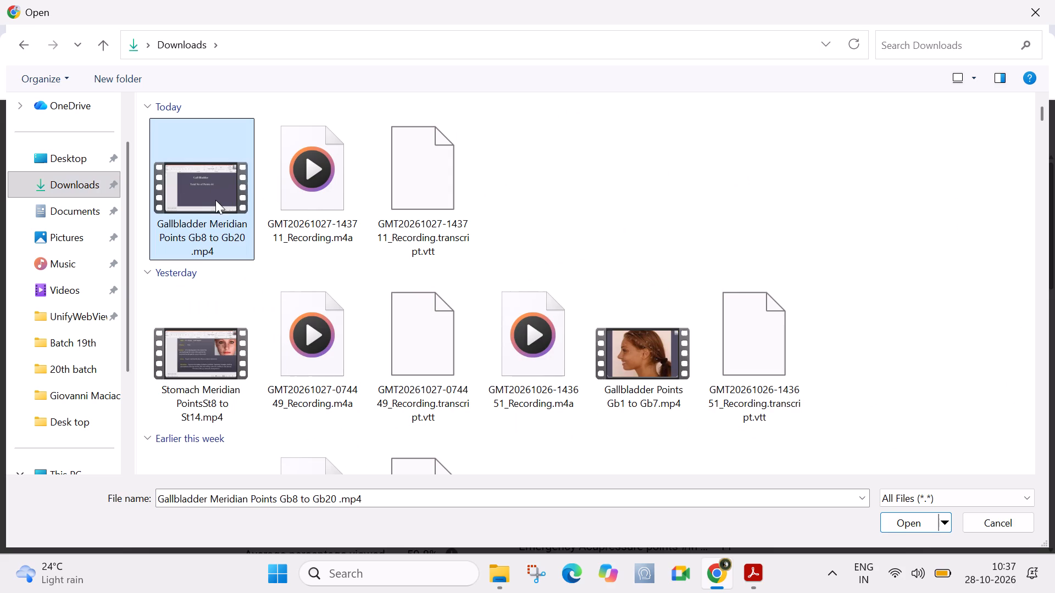
{"action": "left_click", "coordinate": [913, 519]}
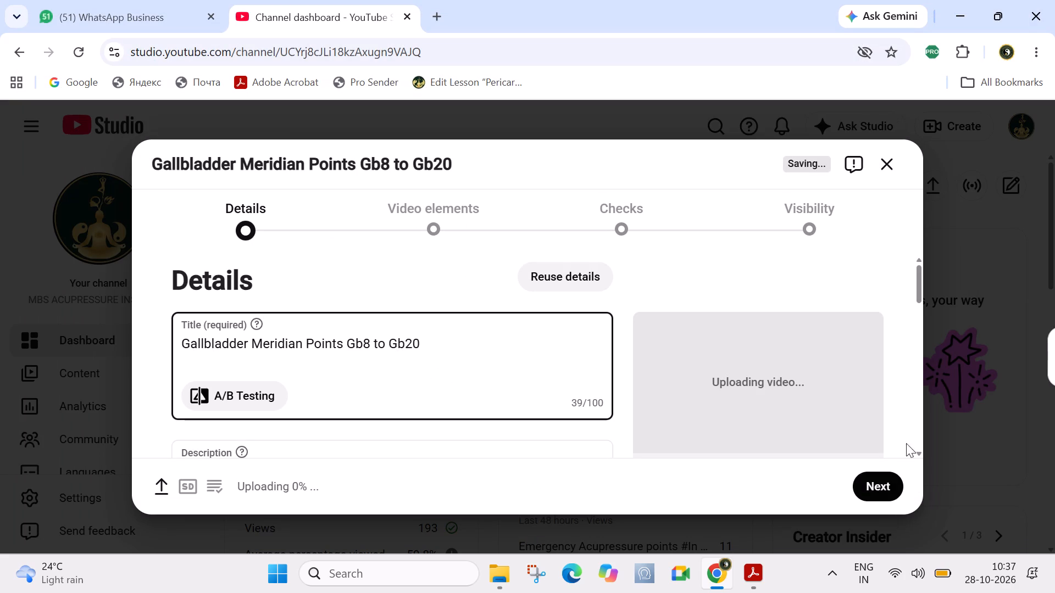
Enter the video description "Diploma in Acupuncture Course Gallbladder Meridian points Explanation in Telugu".
{"action": "triple_click", "coordinate": [917, 454]}
{"action": "double_click", "coordinate": [917, 454]}
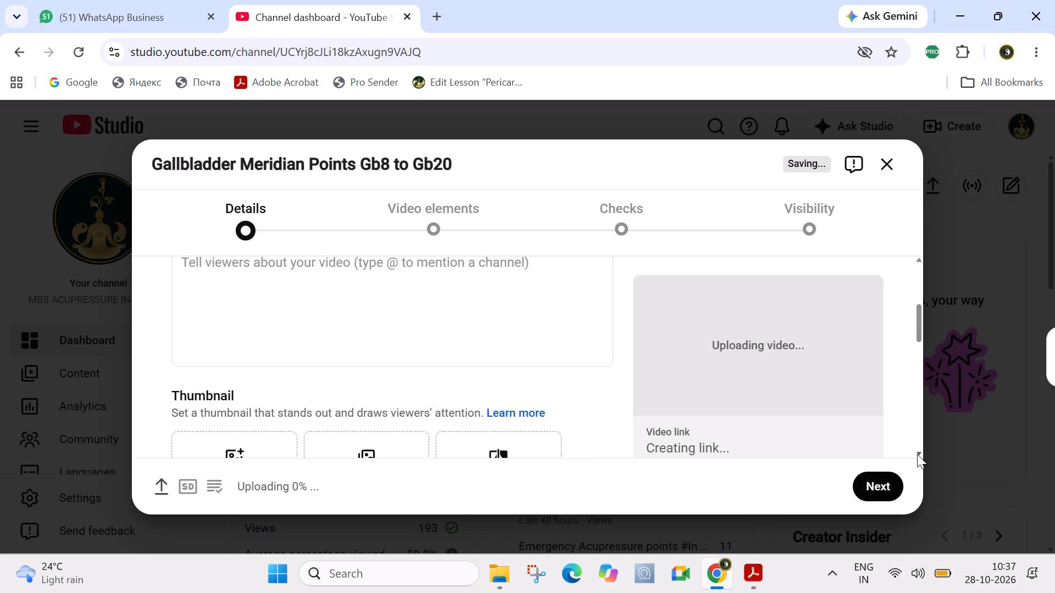
{"action": "left_click", "coordinate": [317, 288]}
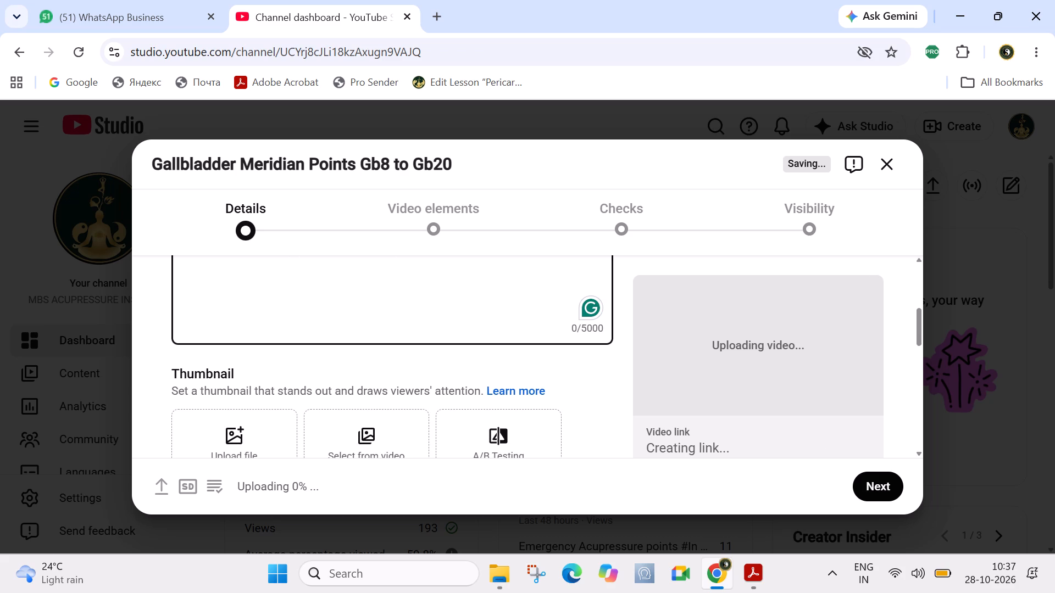
{"action": "double_click", "coordinate": [920, 262]}
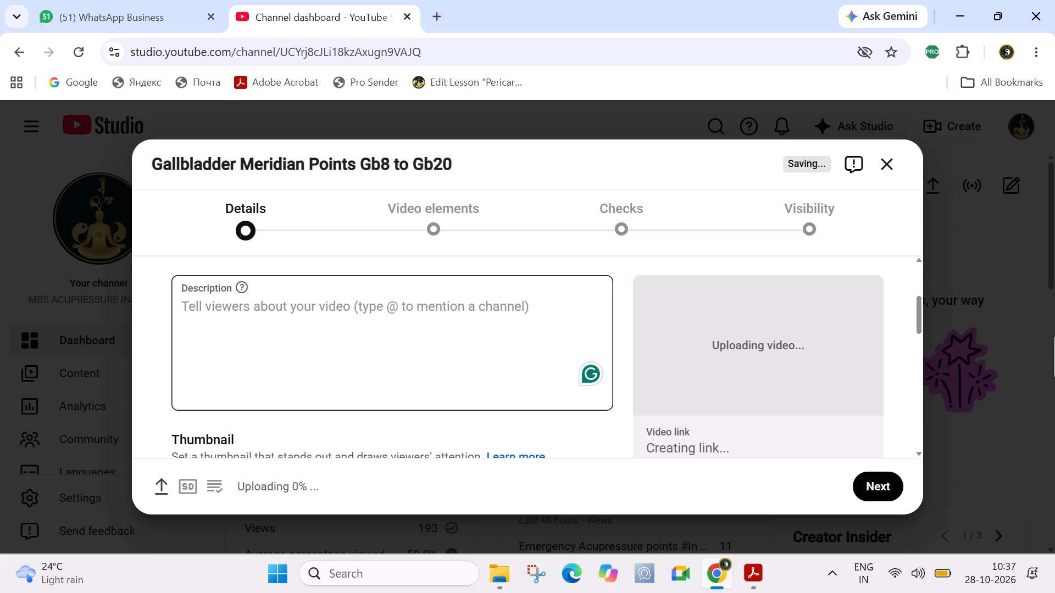
{"action": "left_click", "coordinate": [320, 316]}
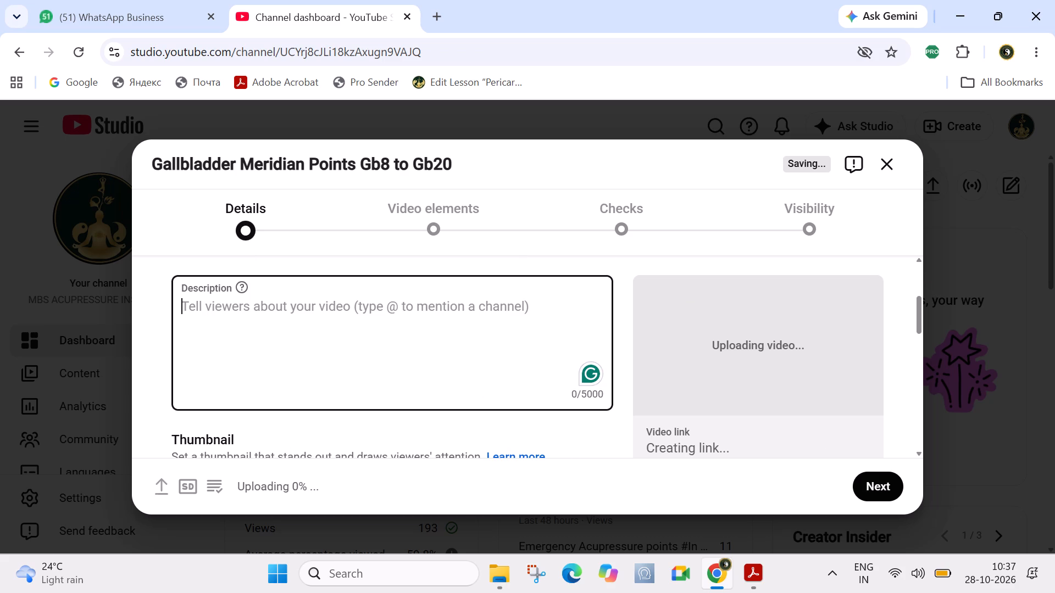
{"action": "key", "text": "shift+d"}
{"action": "key", "text": "i"}
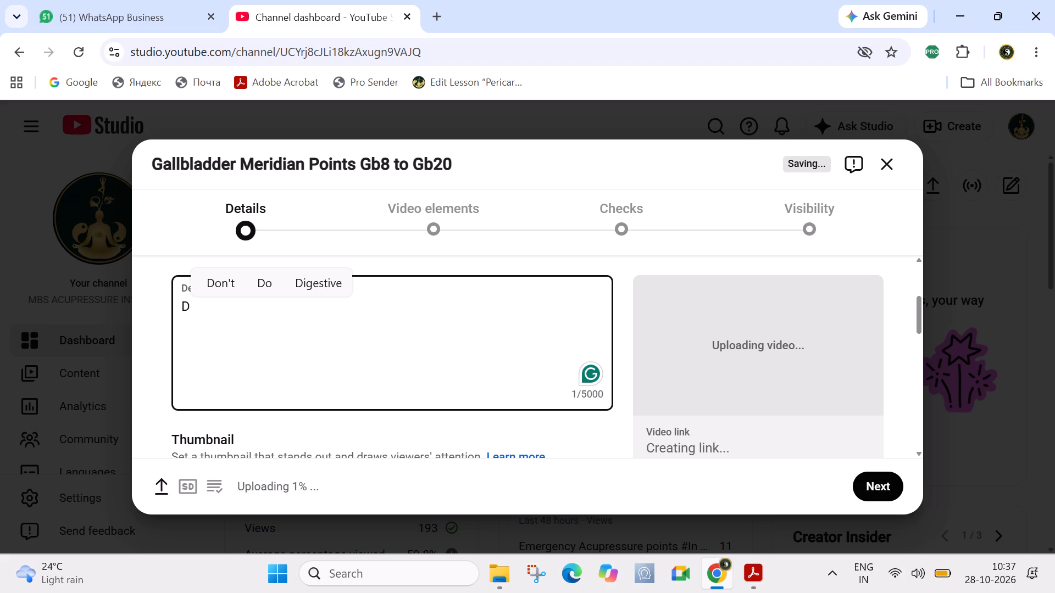
{"action": "key", "text": "p"}
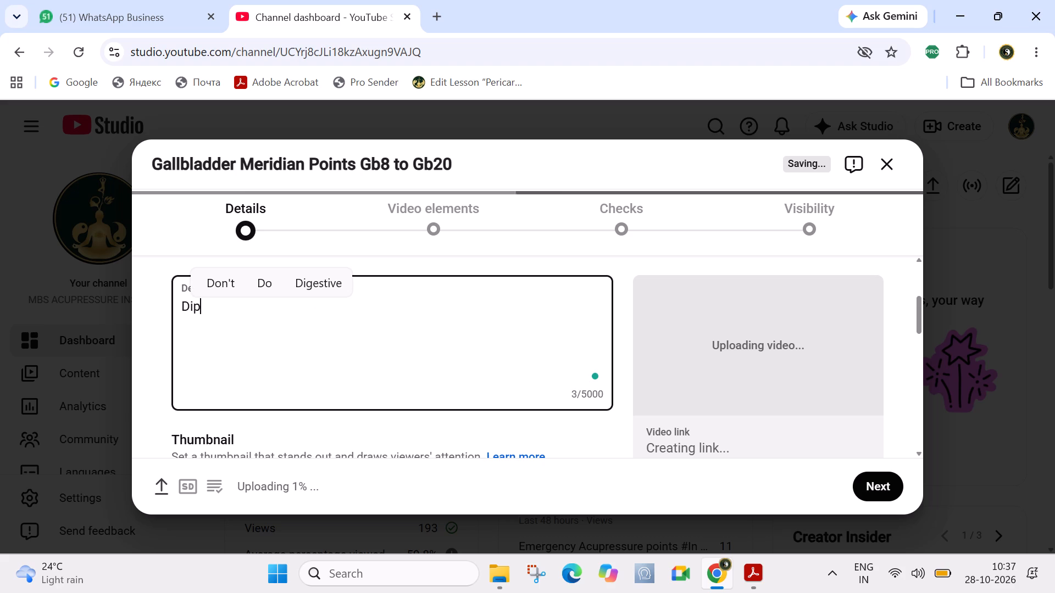
{"action": "type", "text": "loma"}
{"action": "key", "text": "space"}
{"action": "type", "text": "in"}
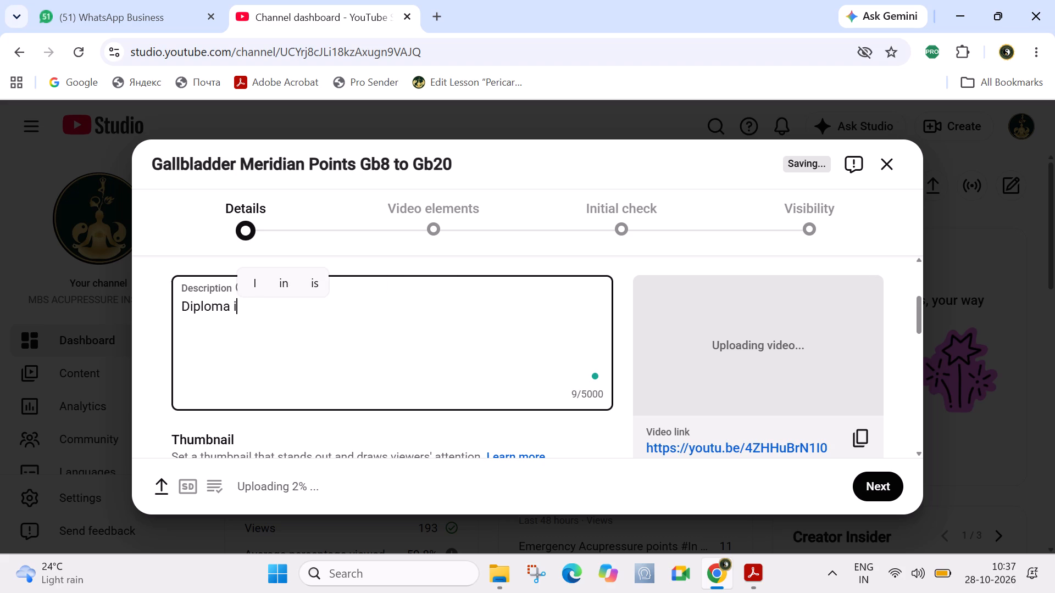
{"action": "key", "text": "space"}
{"action": "type", "text": "Acu"}
{"action": "type", "text": "puncture"}
{"action": "key", "text": "space"}
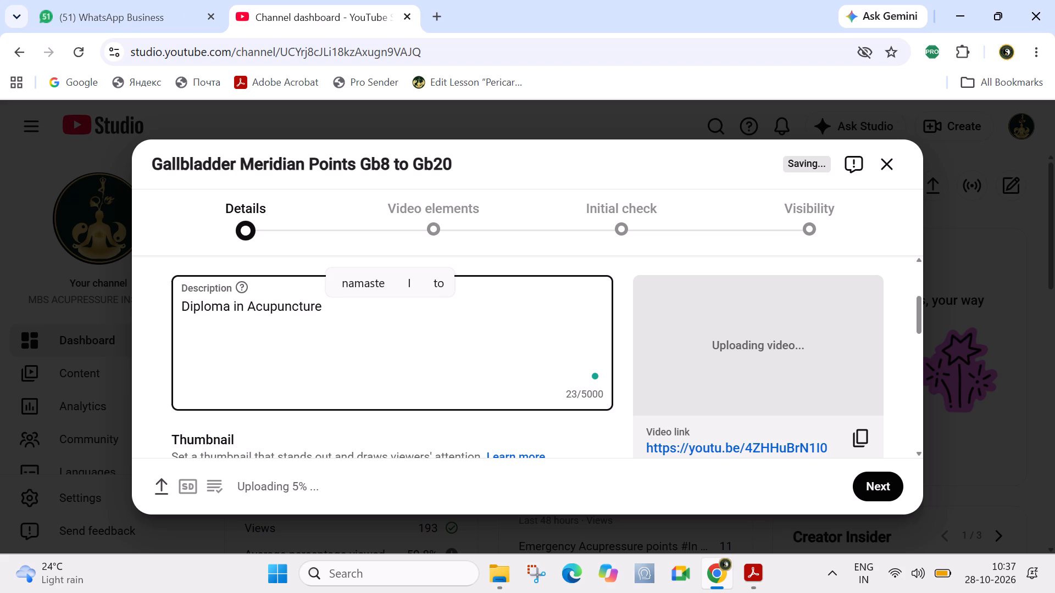
{"action": "type", "text": "Course"}
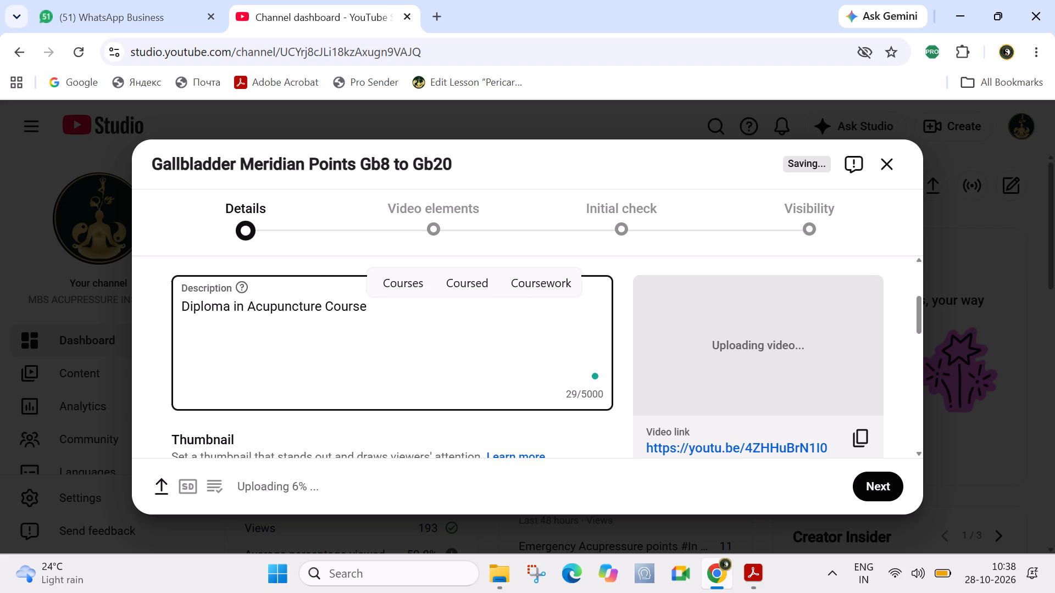
{"action": "key", "text": "space"}
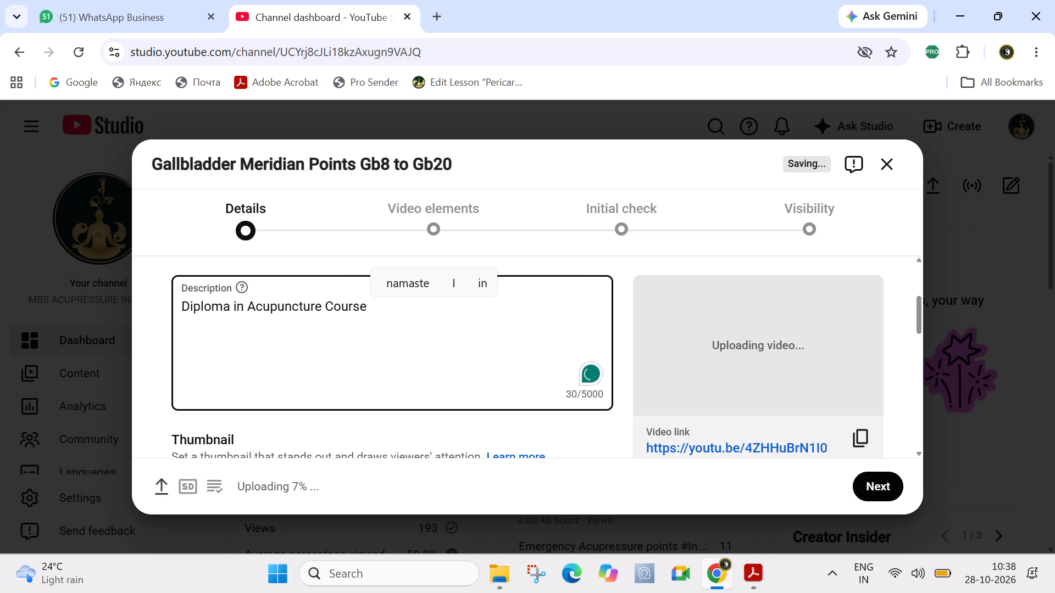
{"action": "key", "text": "shift+g"}
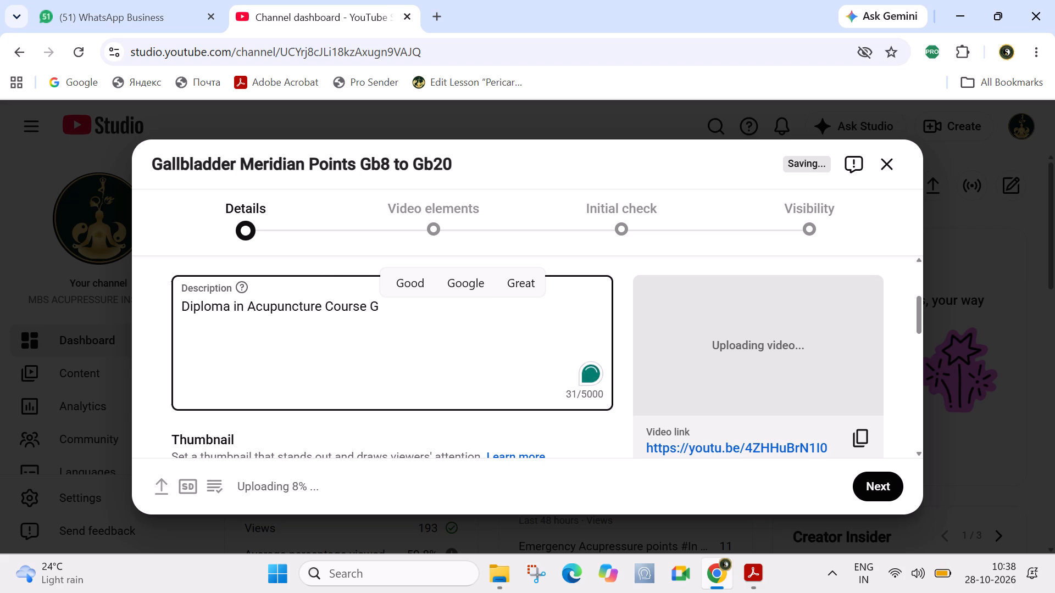
{"action": "type", "text": "all"}
{"action": "type", "text": "bladder"}
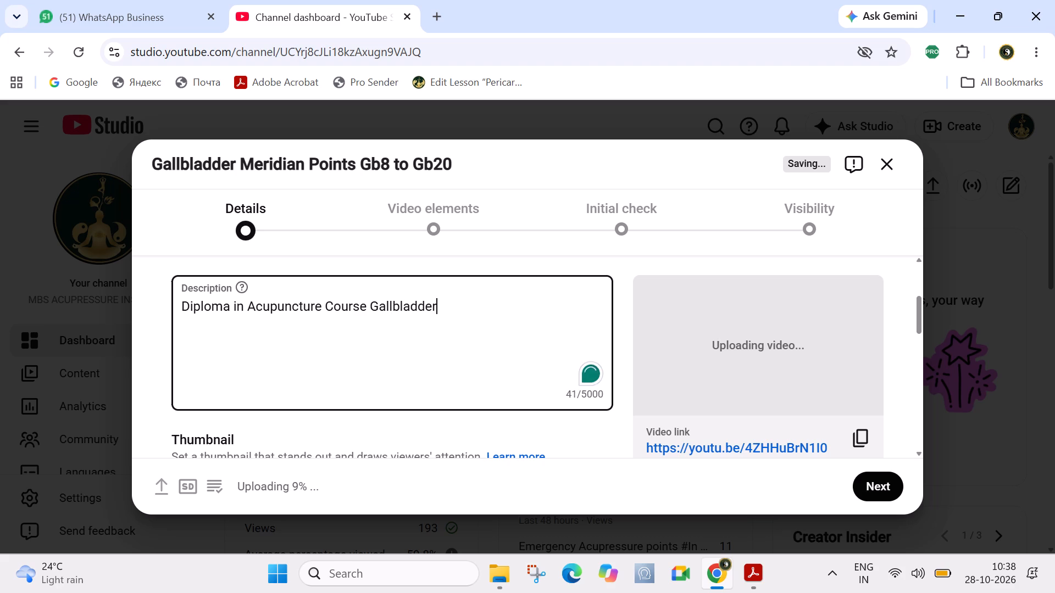
{"action": "key", "text": "space"}
{"action": "key", "text": "shift+m"}
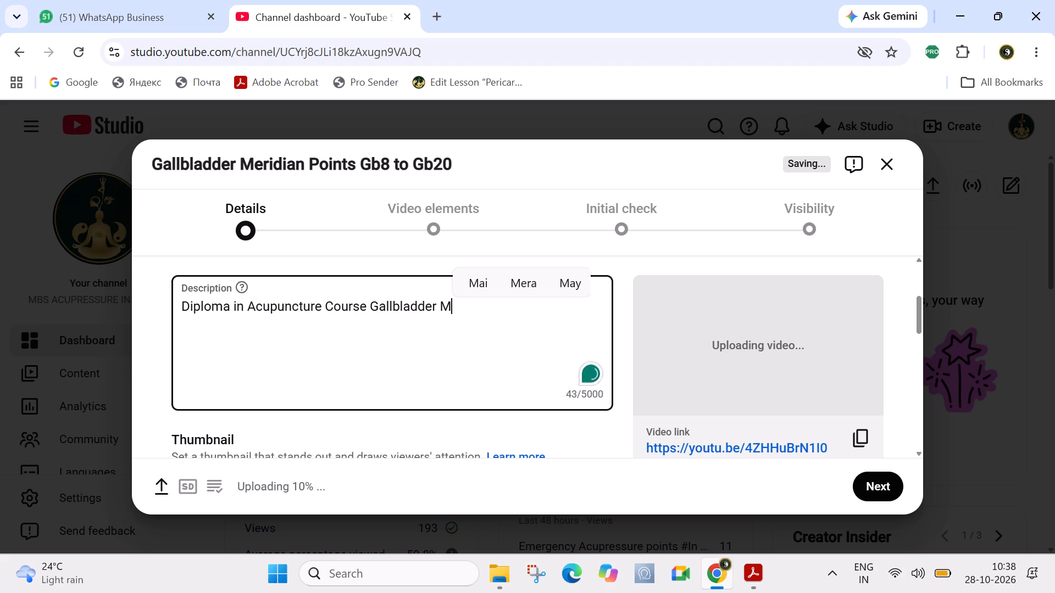
{"action": "type", "text": "eridia"}
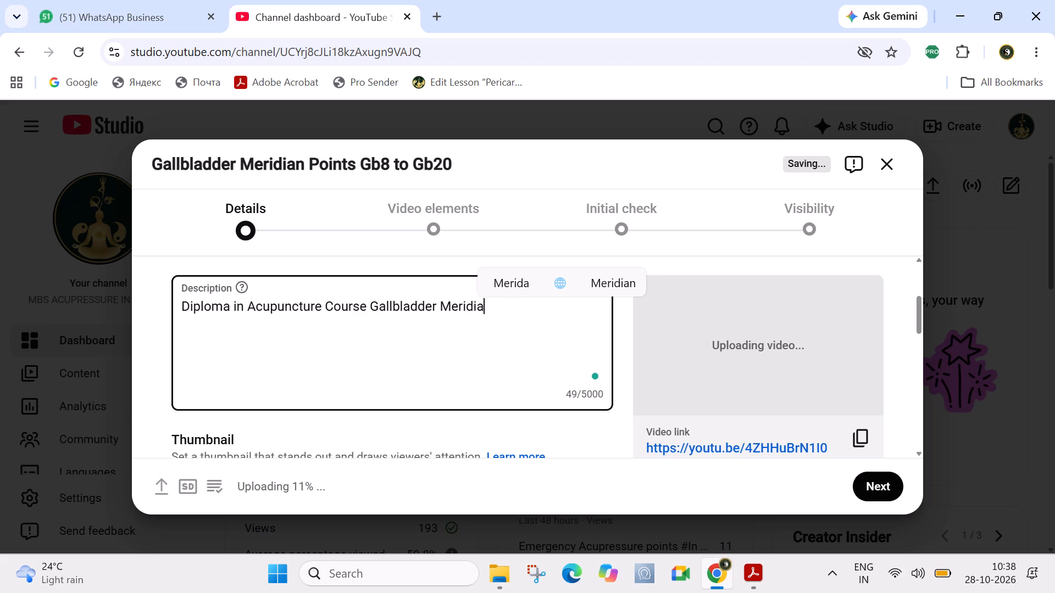
{"action": "key", "text": "n"}
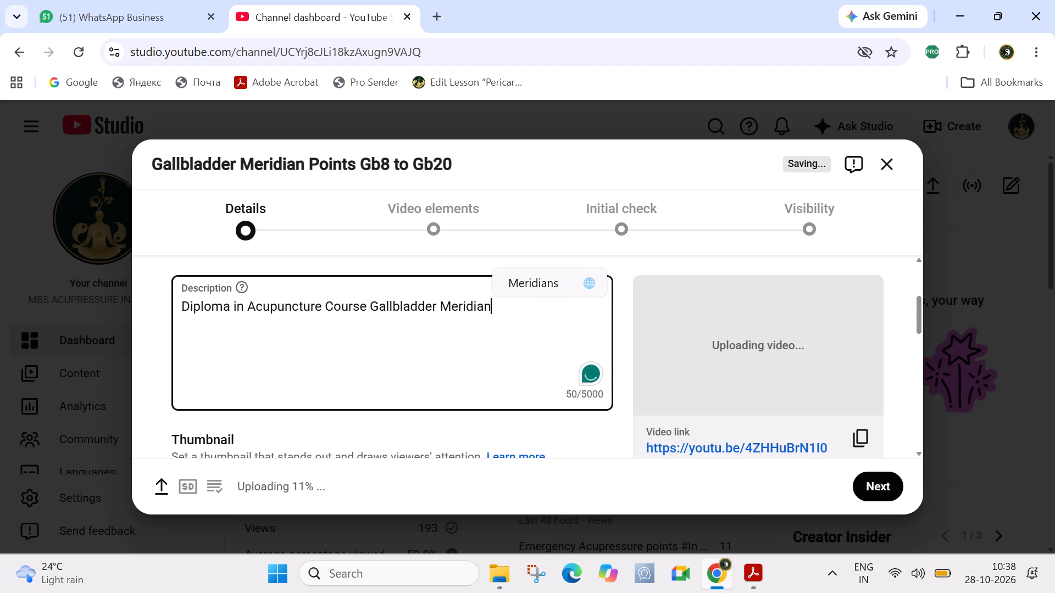
{"action": "key", "text": "space"}
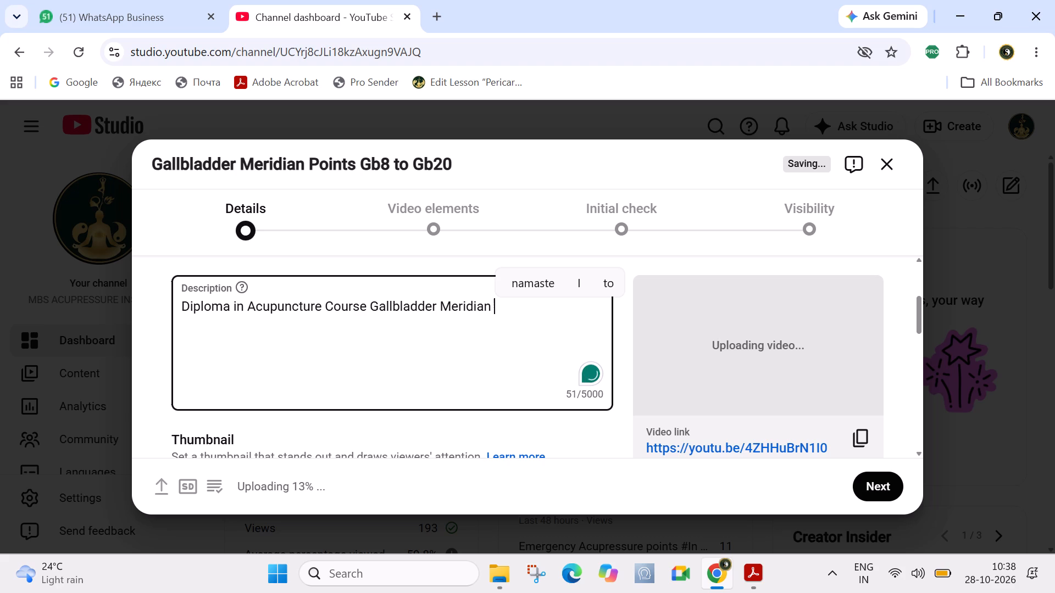
{"action": "type", "text": "points"}
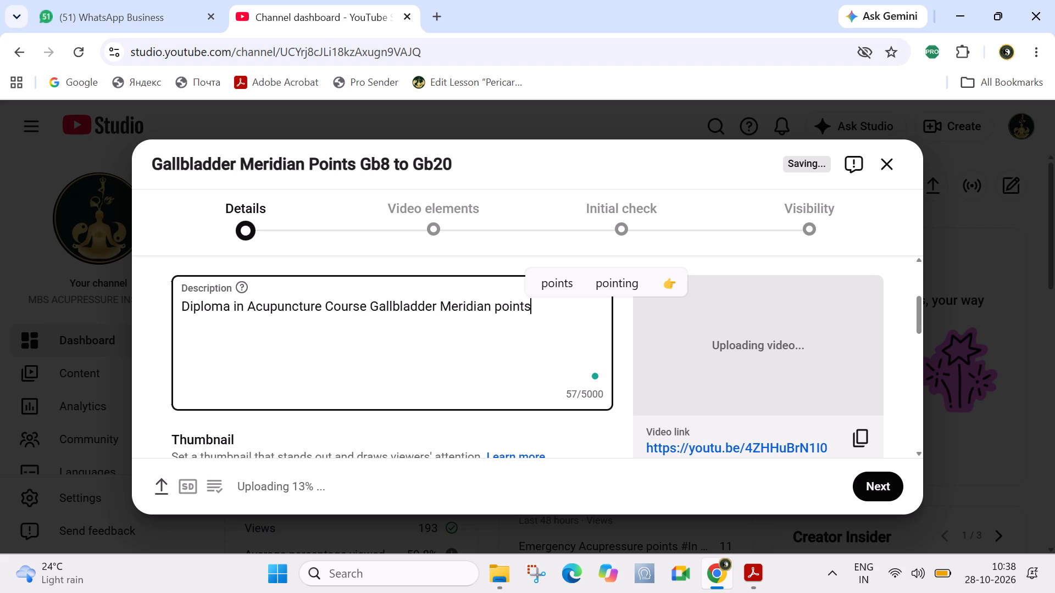
{"action": "key", "text": "space"}
{"action": "type", "text": "Explanation"}
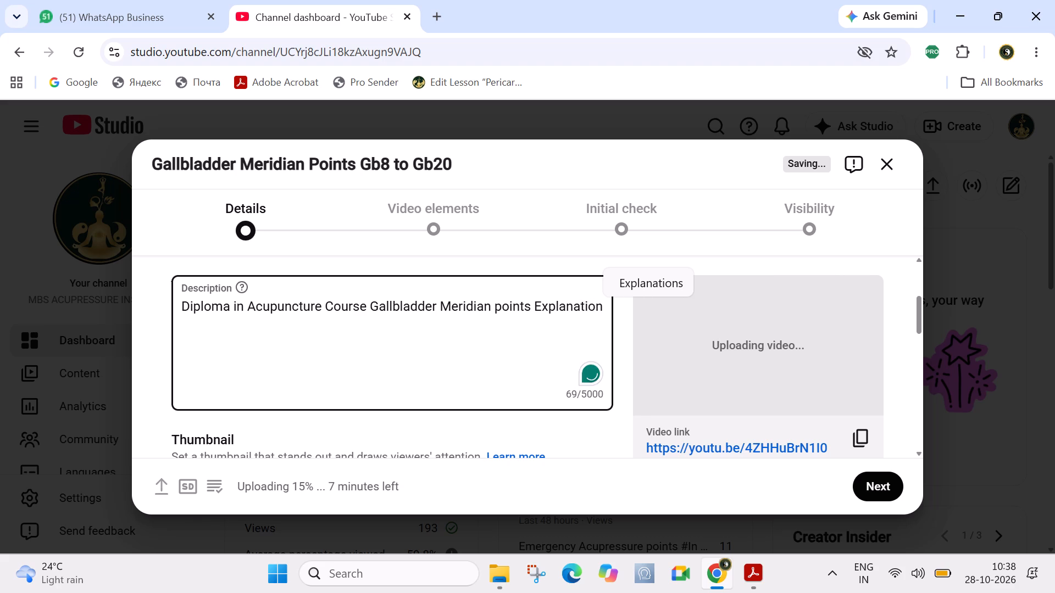
{"action": "key", "text": "space"}
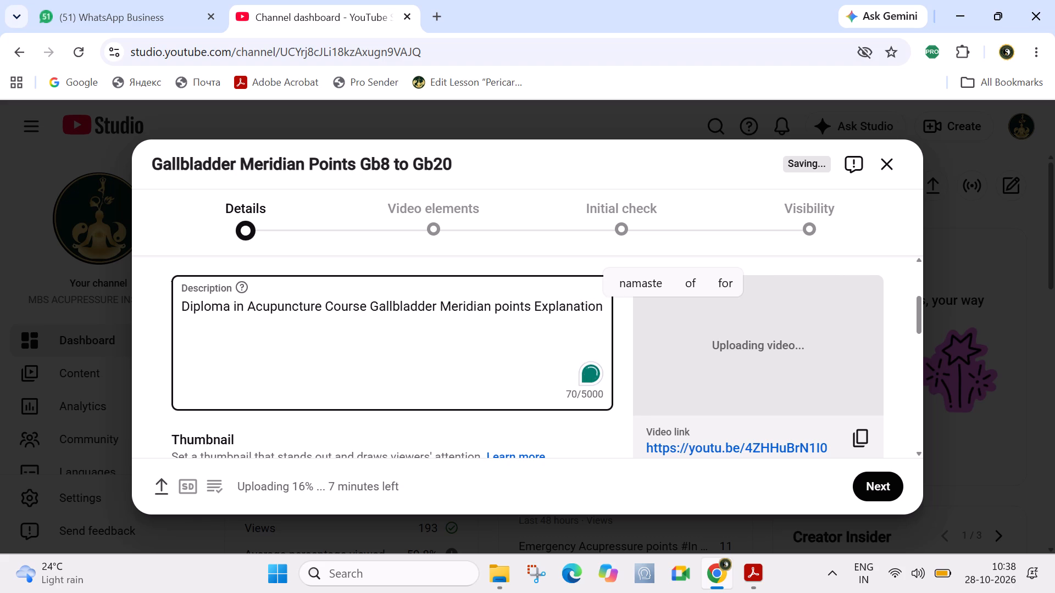
{"action": "key", "text": "i"}
{"action": "type", "text": "n"}
{"action": "key", "text": "space"}
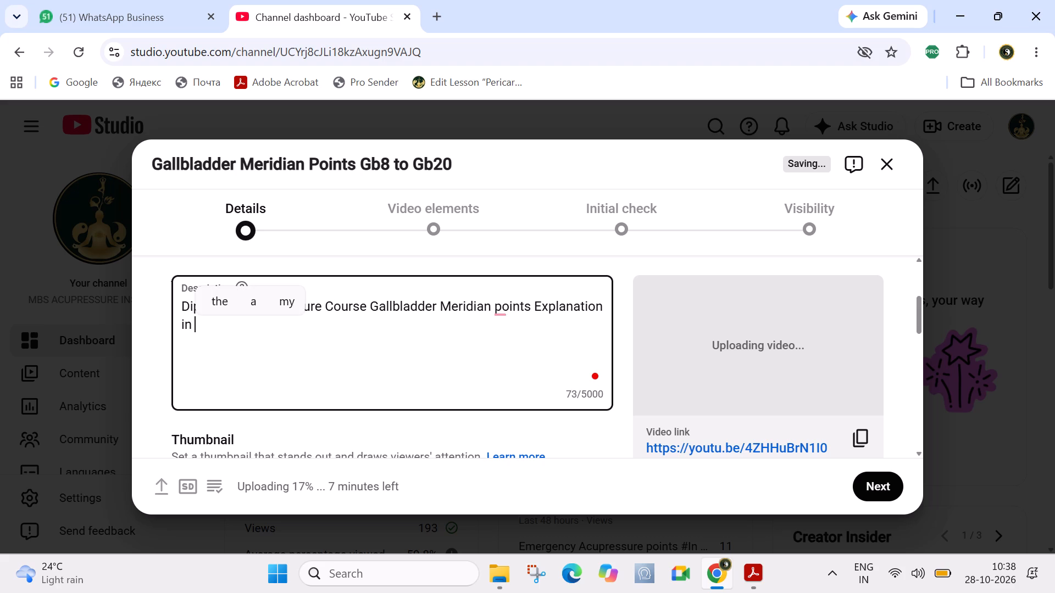
{"action": "type", "text": "Telugu"}
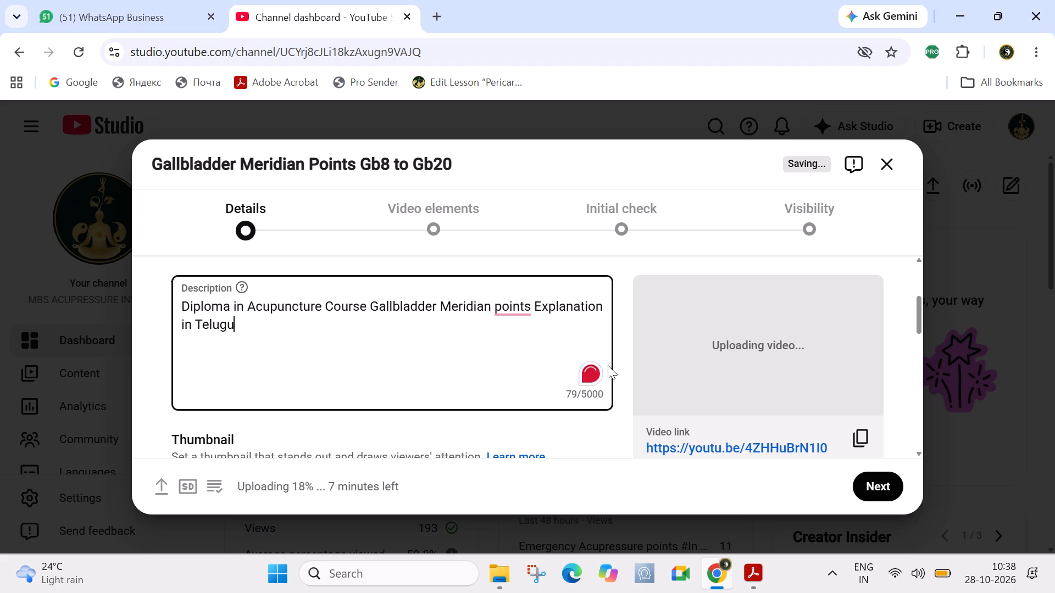
Apply the Grammarly correction that capitalizes "Points" in the video description.
{"action": "left_click", "coordinate": [512, 310]}
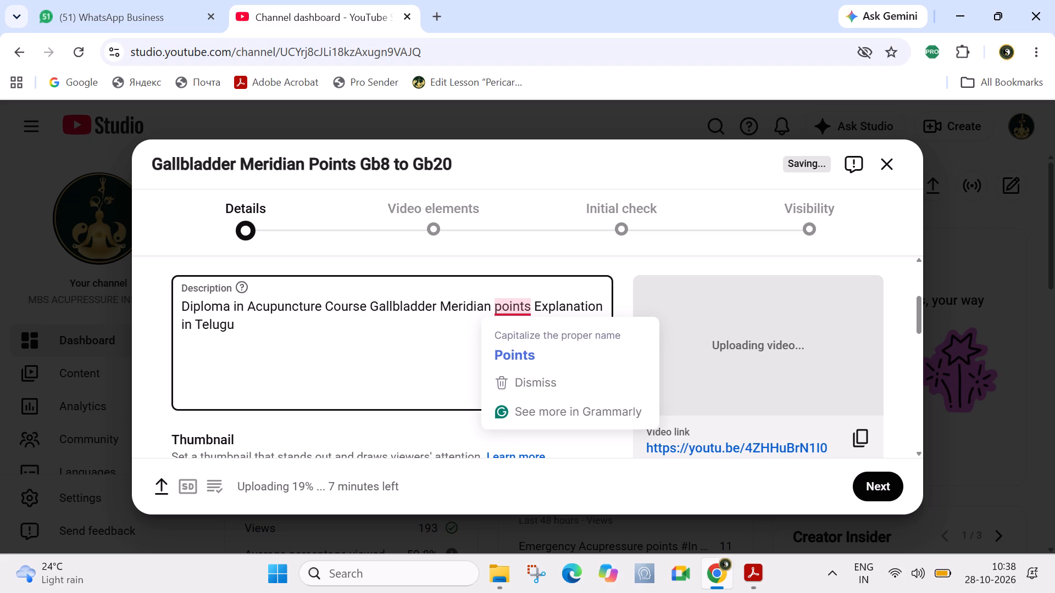
{"action": "left_click", "coordinate": [520, 351]}
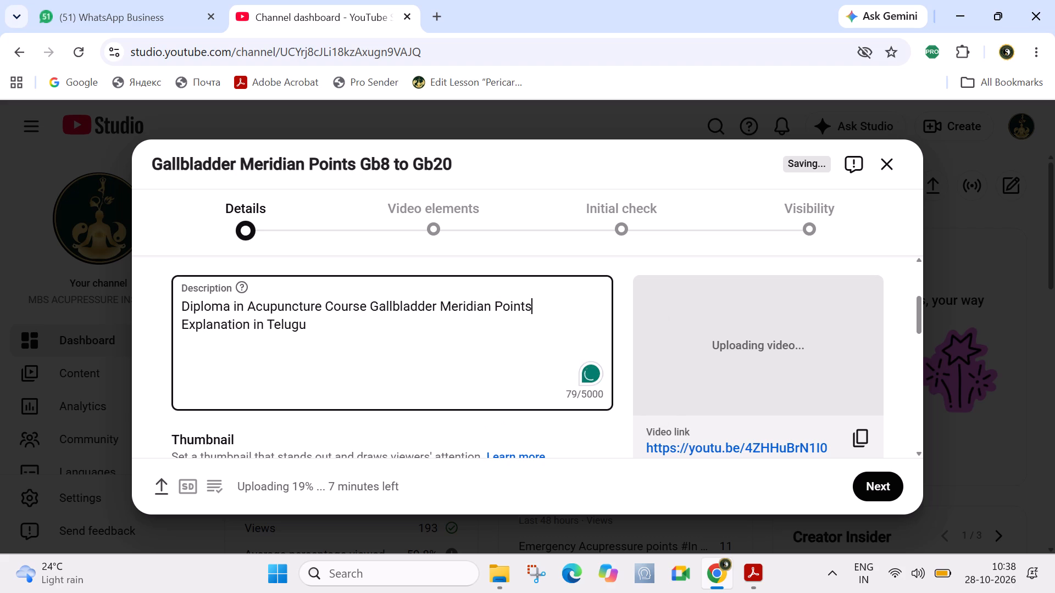
{"action": "left_click", "coordinate": [392, 348]}
Upload "Gallbladder Meridian points.png" from the Desktop folder as the video's thumbnail.
{"action": "triple_click", "coordinate": [920, 453]}
{"action": "double_click", "coordinate": [920, 453]}
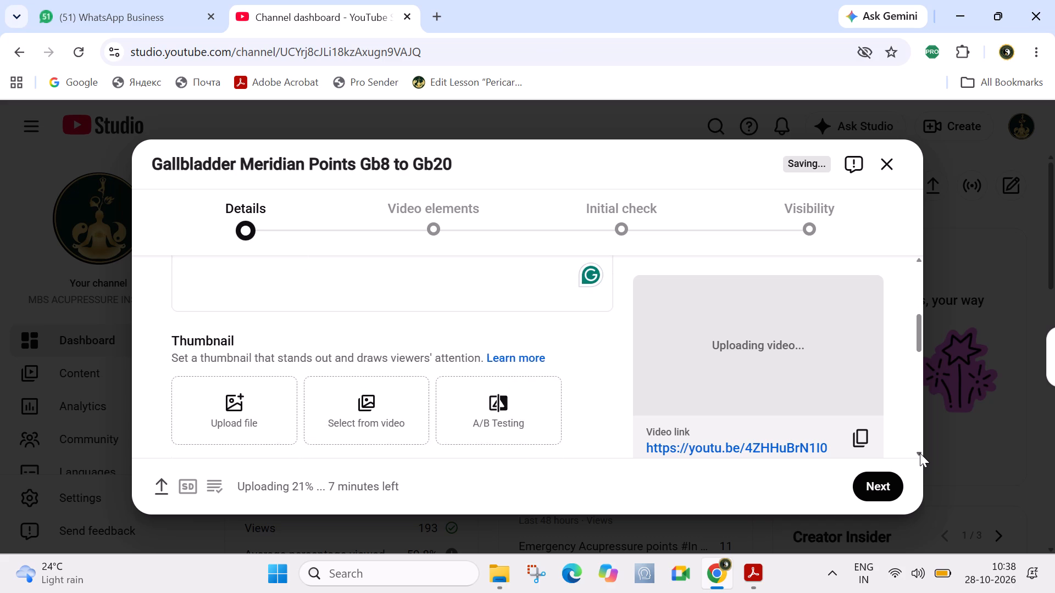
{"action": "left_click", "coordinate": [230, 349]}
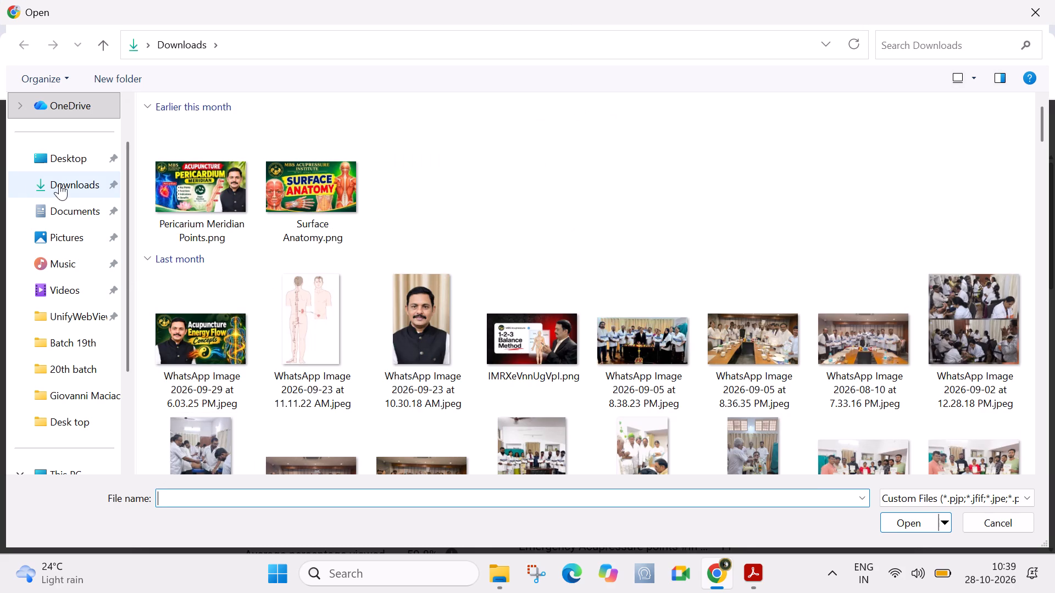
{"action": "left_click", "coordinate": [64, 149]}
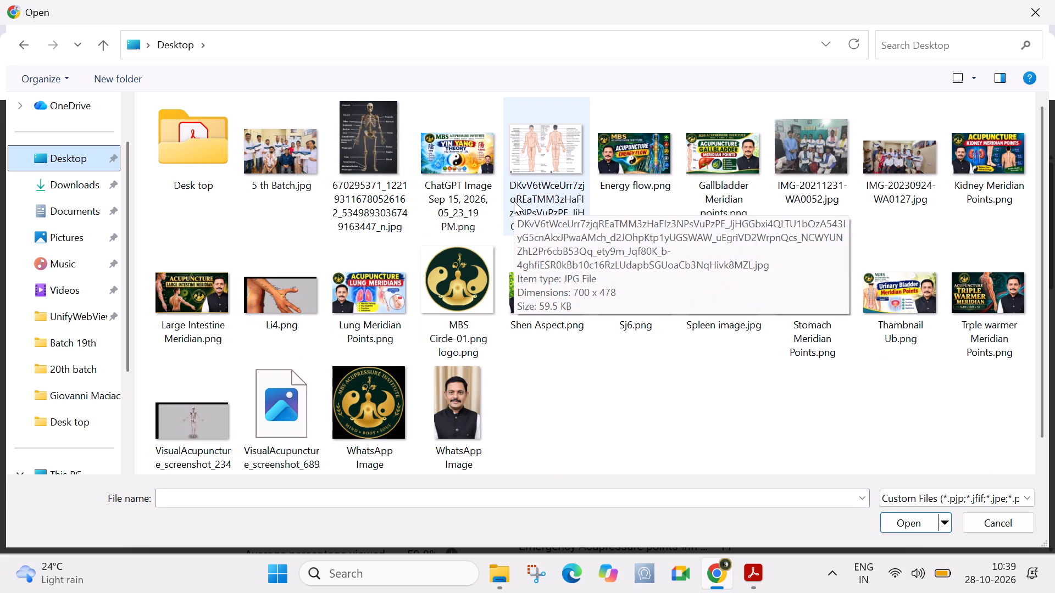
{"action": "left_click", "coordinate": [721, 156]}
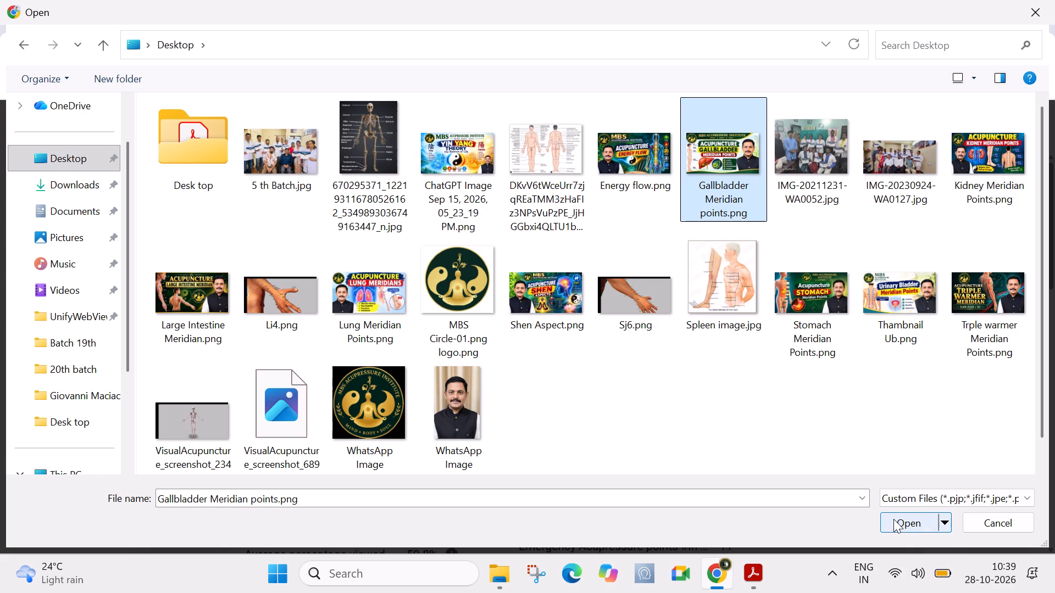
{"action": "left_click", "coordinate": [893, 519]}
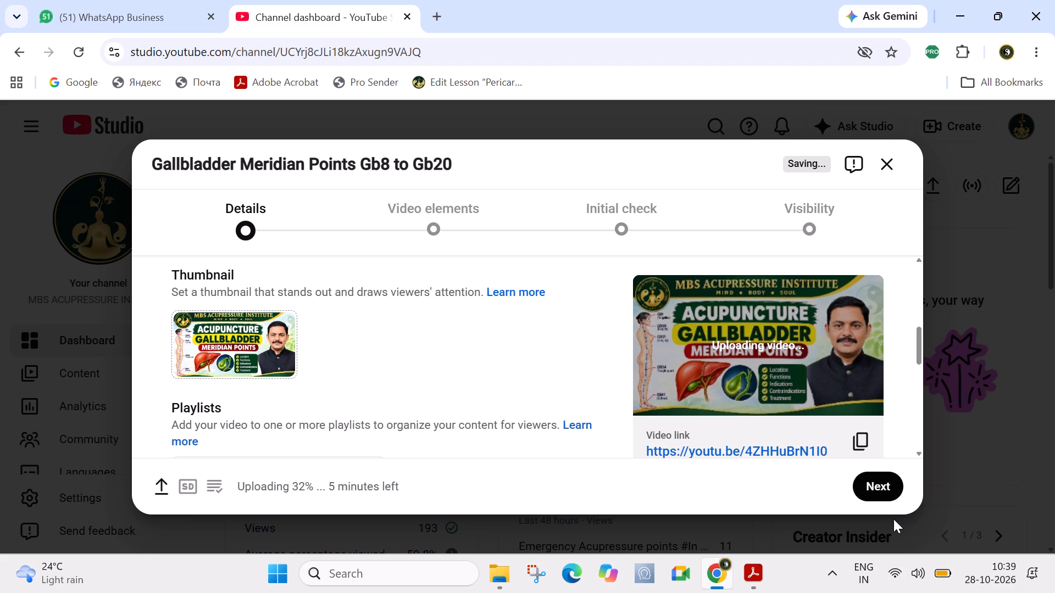
Set the video's audience to "No, it's not made for kids".
{"action": "triple_click", "coordinate": [917, 452]}
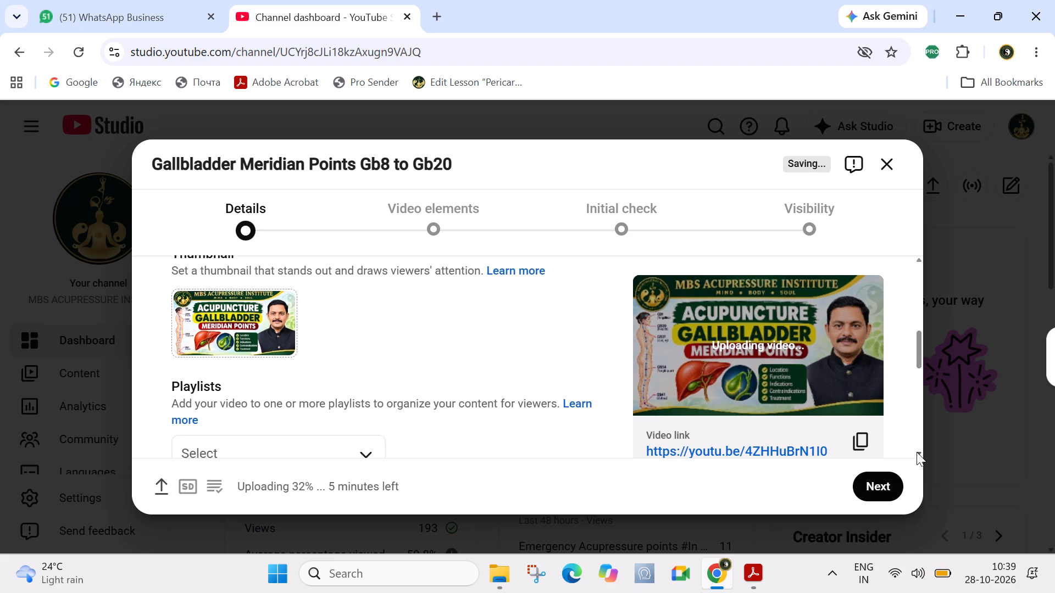
{"action": "triple_click", "coordinate": [917, 452]}
{"action": "triple_click", "coordinate": [917, 452]}
{"action": "triple_click", "coordinate": [917, 452]}
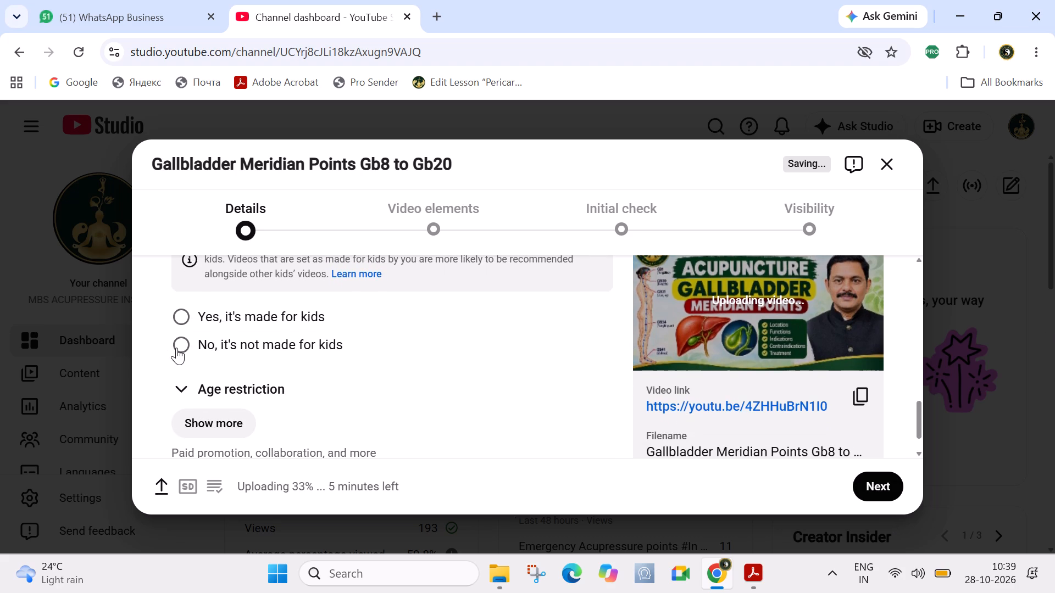
{"action": "left_click", "coordinate": [176, 348]}
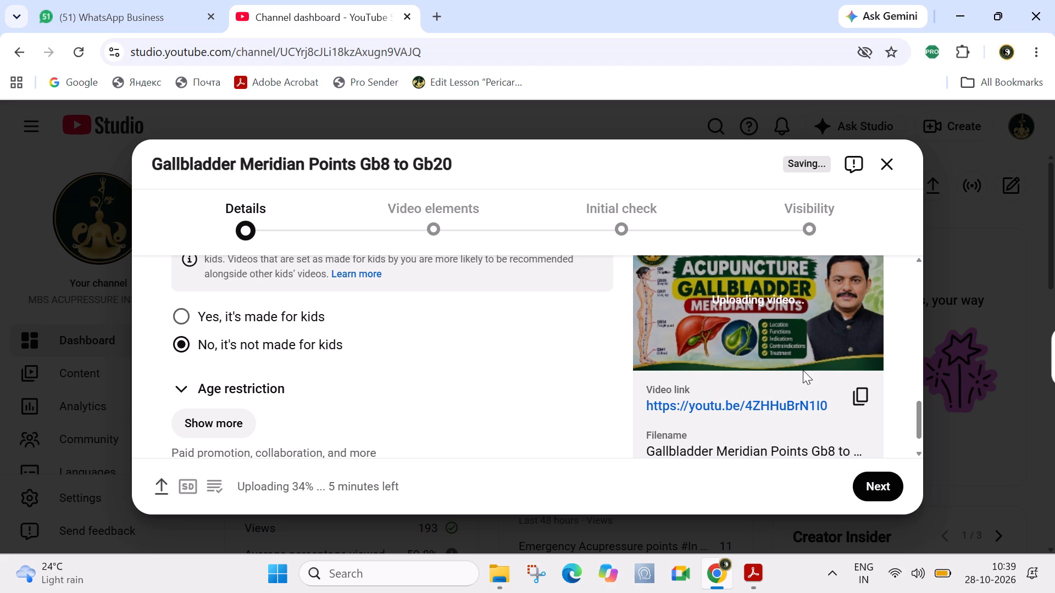
Advance the upload from Details through Video elements and Initial check without adding an end screen, cards or a quiz.
{"action": "triple_click", "coordinate": [918, 454]}
{"action": "triple_click", "coordinate": [918, 454]}
{"action": "left_click", "coordinate": [918, 454]}
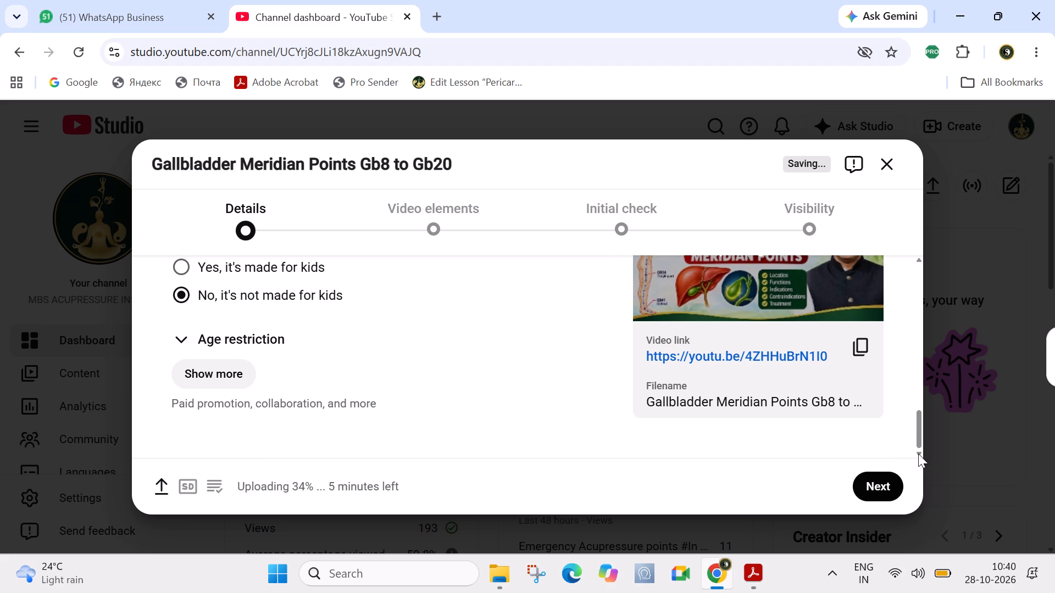
{"action": "left_click", "coordinate": [879, 484]}
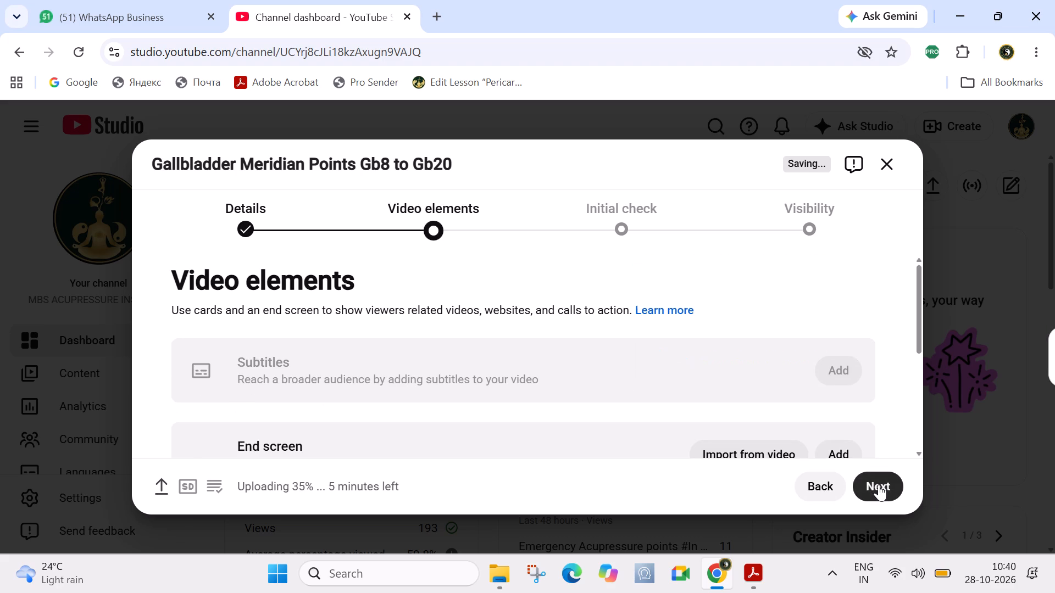
{"action": "triple_click", "coordinate": [917, 450]}
{"action": "triple_click", "coordinate": [917, 450]}
{"action": "triple_click", "coordinate": [917, 450]}
{"action": "double_click", "coordinate": [917, 450]}
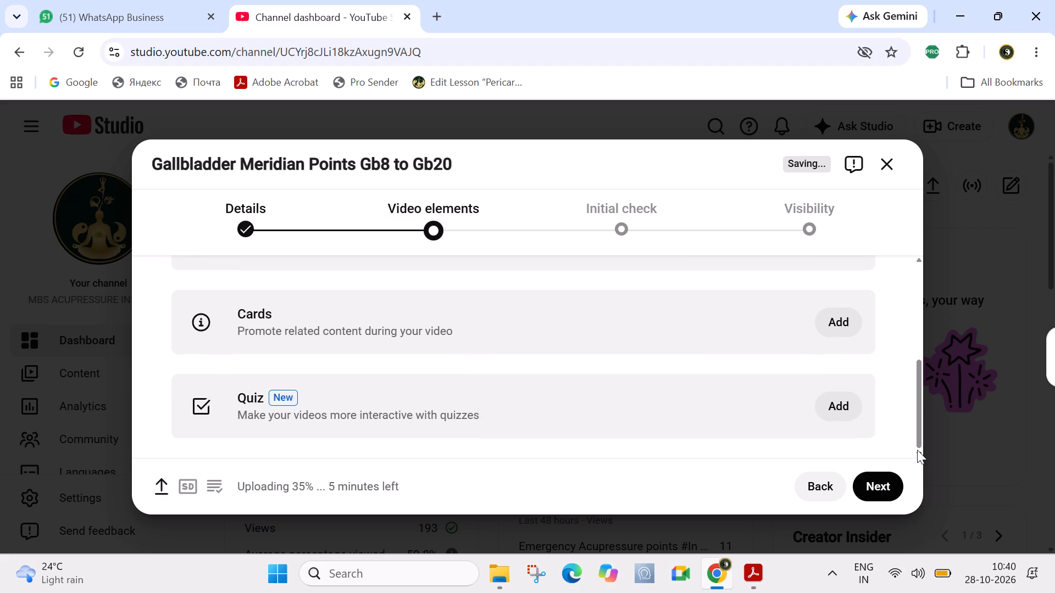
{"action": "left_click", "coordinate": [877, 486]}
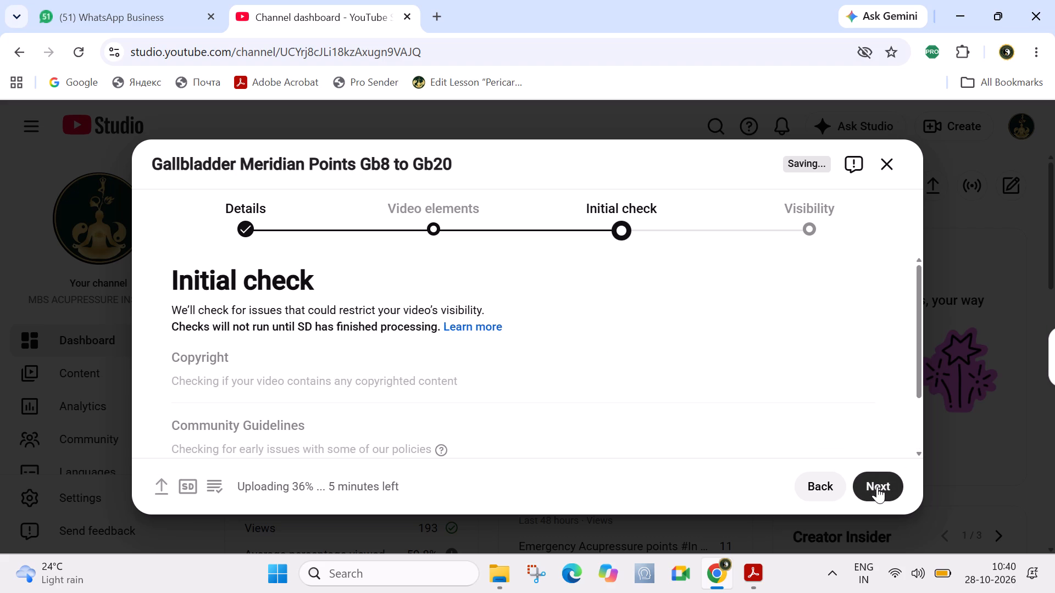
{"action": "triple_click", "coordinate": [921, 451]}
{"action": "triple_click", "coordinate": [921, 451]}
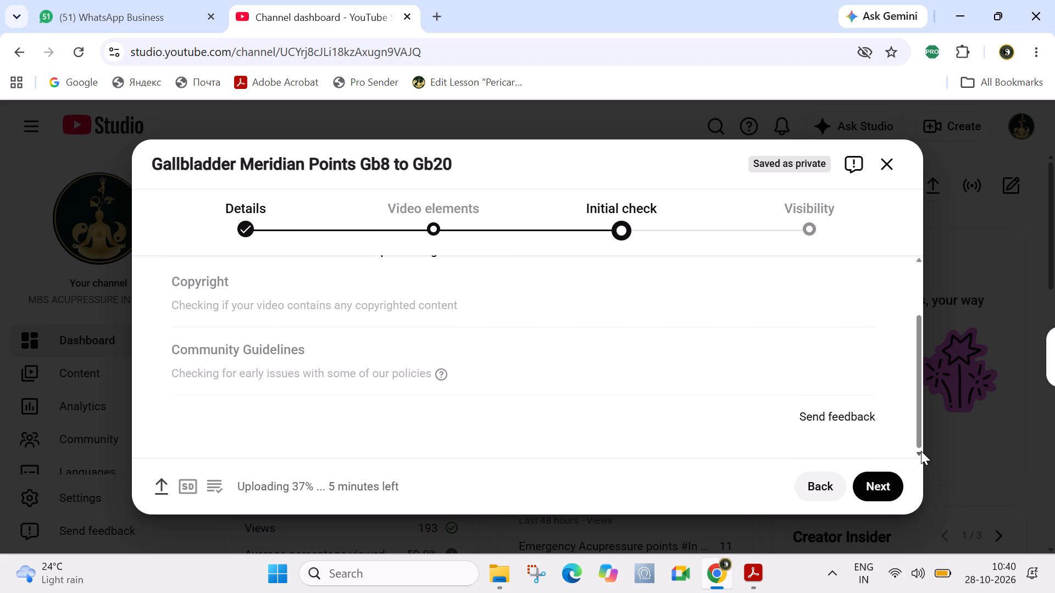
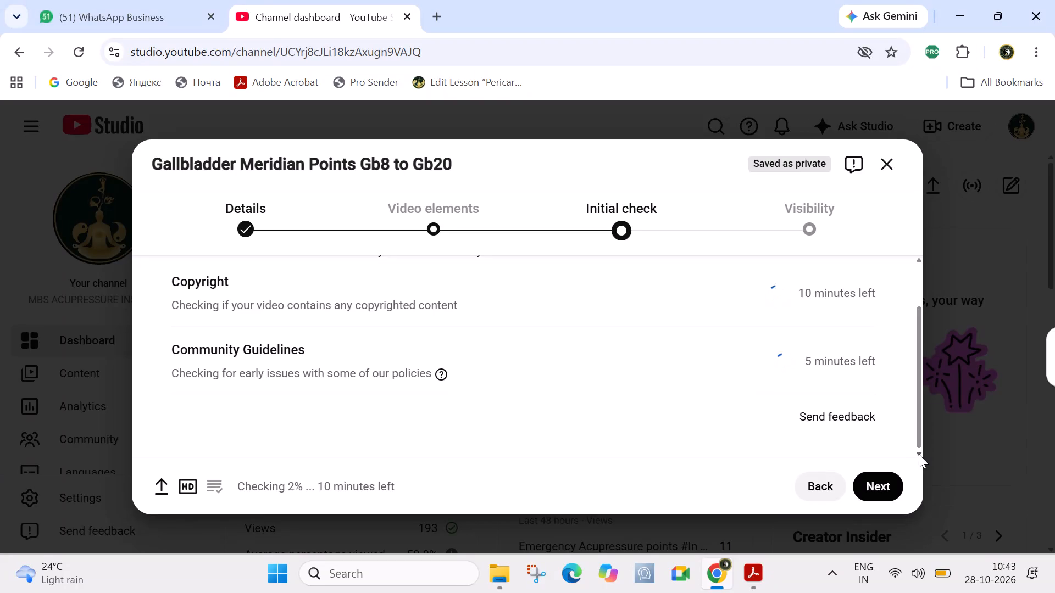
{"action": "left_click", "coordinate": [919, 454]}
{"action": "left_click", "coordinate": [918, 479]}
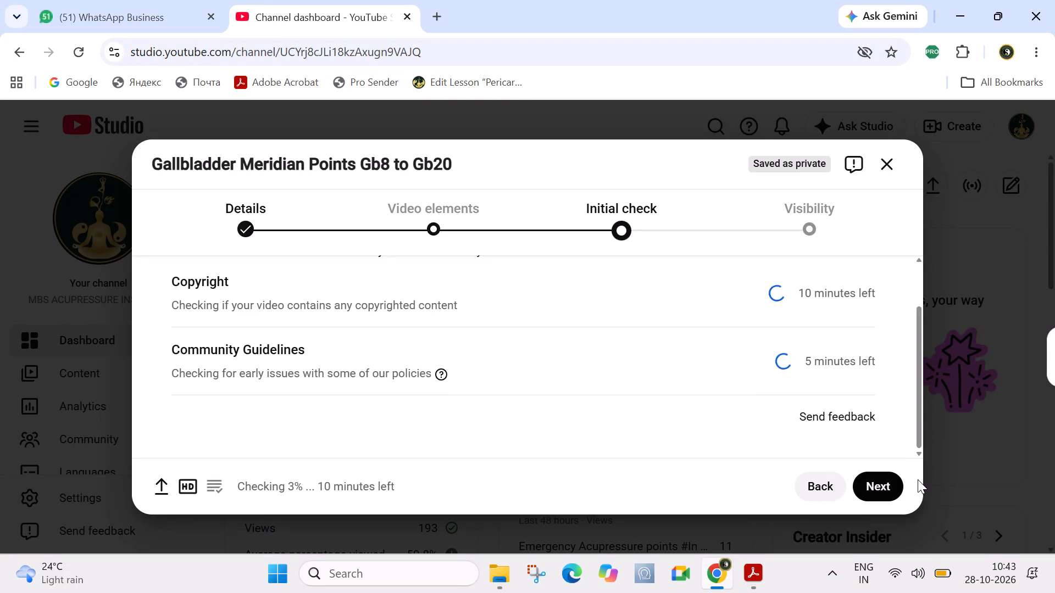
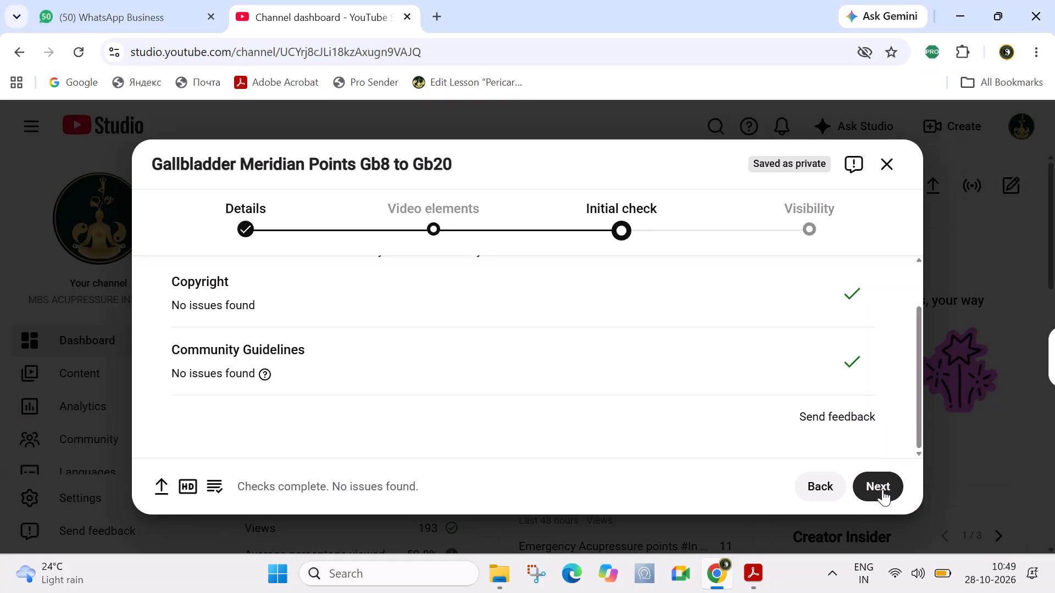
Advance past the initial check, set the Gallbladder Meridian Points Gb8 to Gb20 video's visibility to Unlisted, and save it.
{"action": "left_click", "coordinate": [882, 489]}
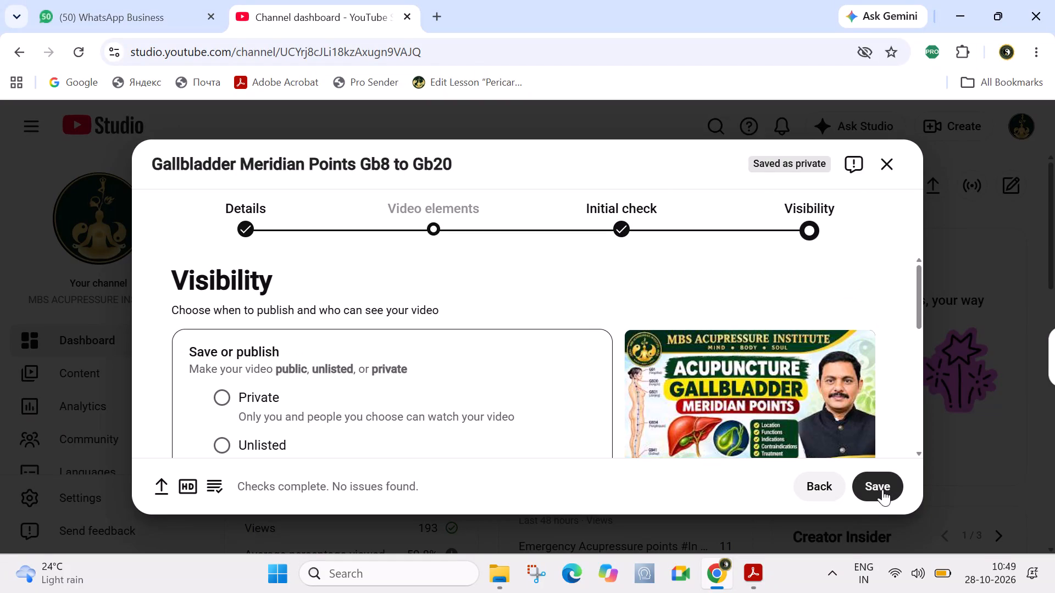
{"action": "double_click", "coordinate": [918, 448]}
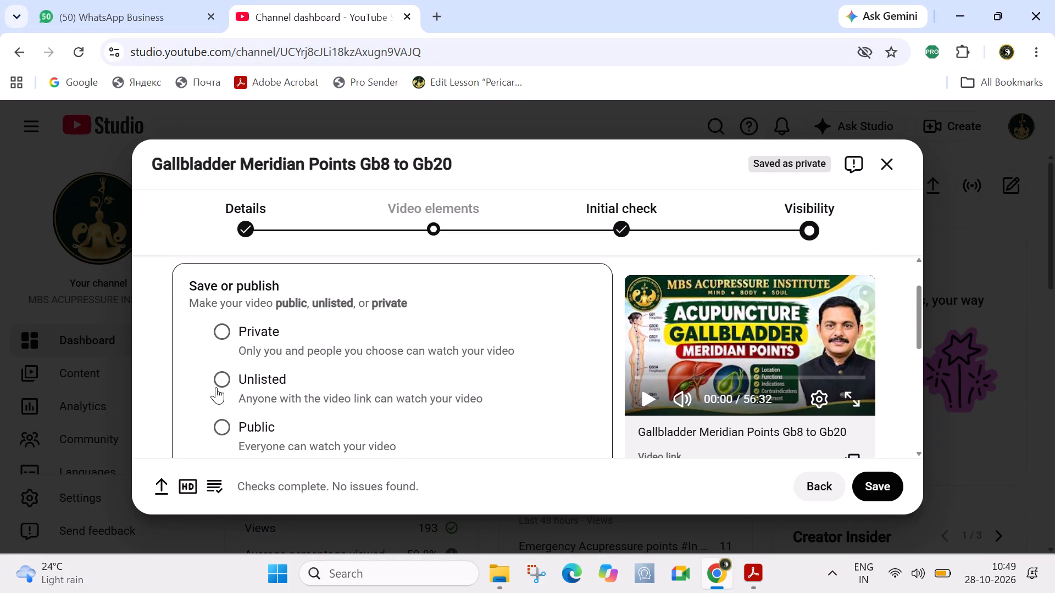
{"action": "left_click", "coordinate": [223, 381]}
{"action": "triple_click", "coordinate": [921, 450]}
{"action": "triple_click", "coordinate": [921, 450]}
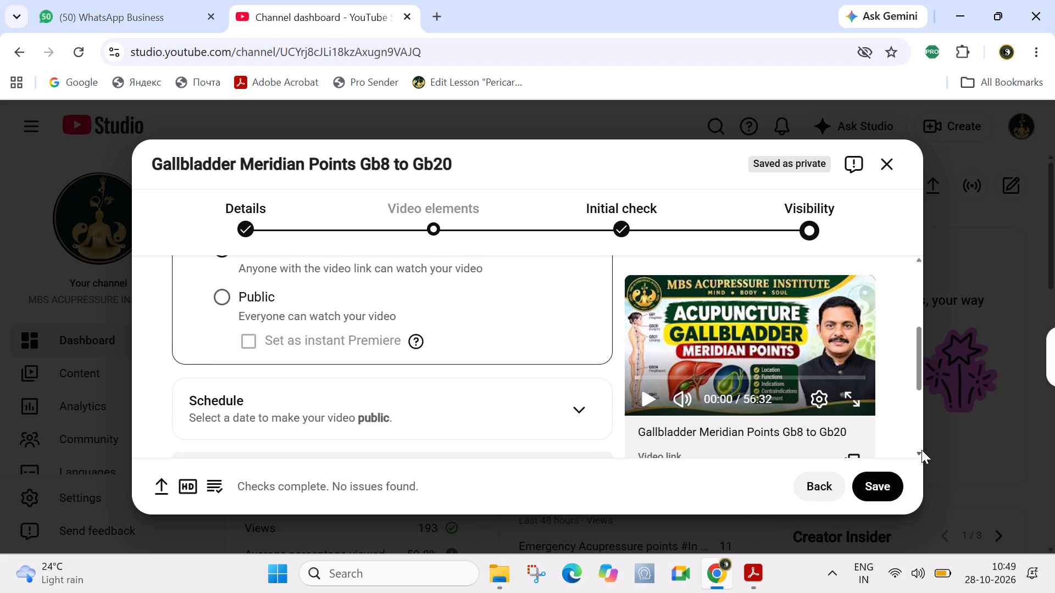
{"action": "triple_click", "coordinate": [921, 450]}
{"action": "triple_click", "coordinate": [921, 450]}
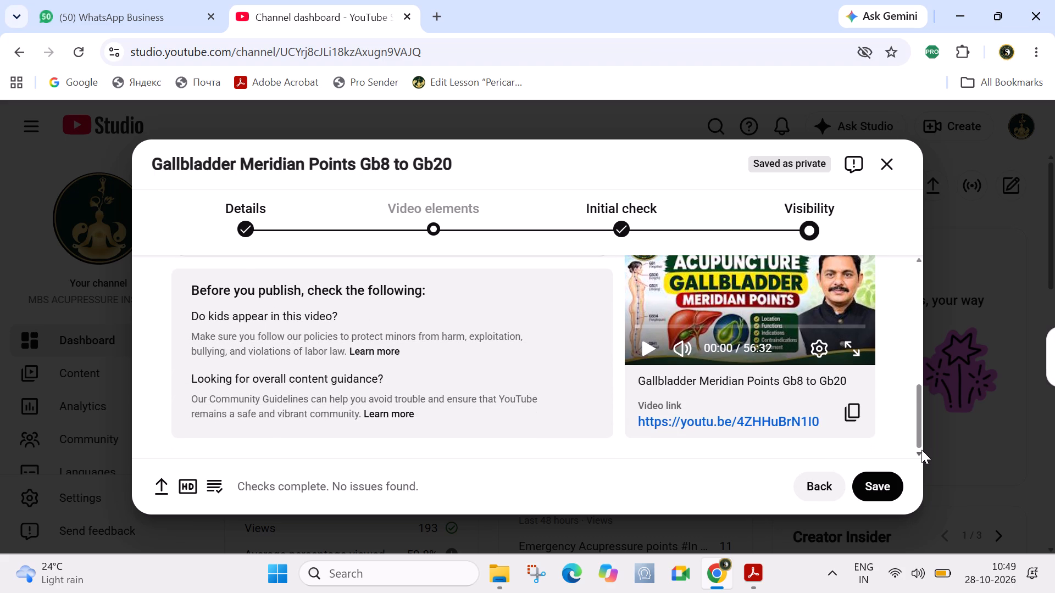
{"action": "double_click", "coordinate": [921, 450]}
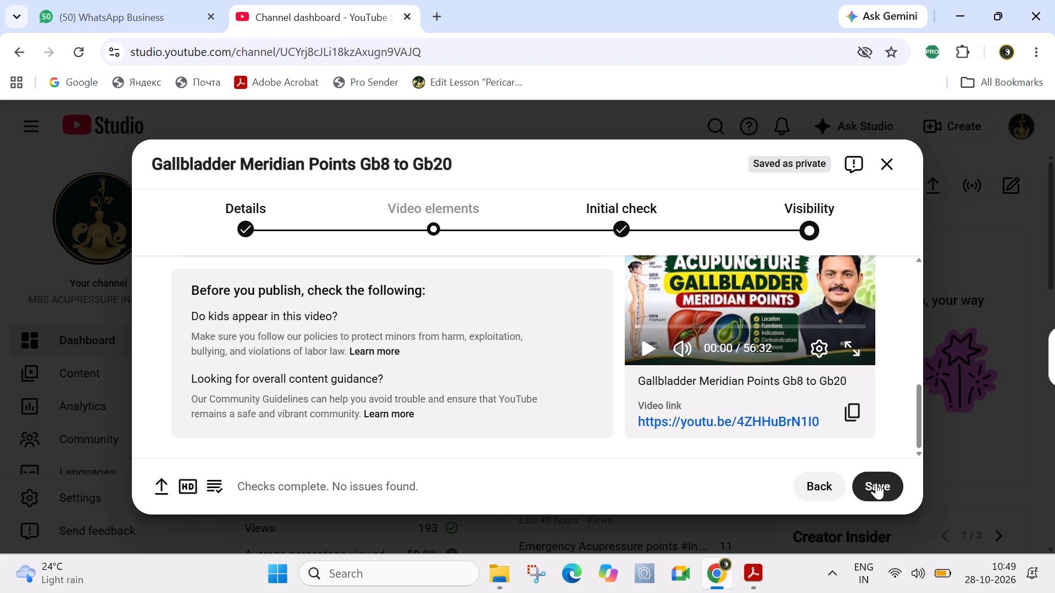
{"action": "left_click", "coordinate": [876, 483]}
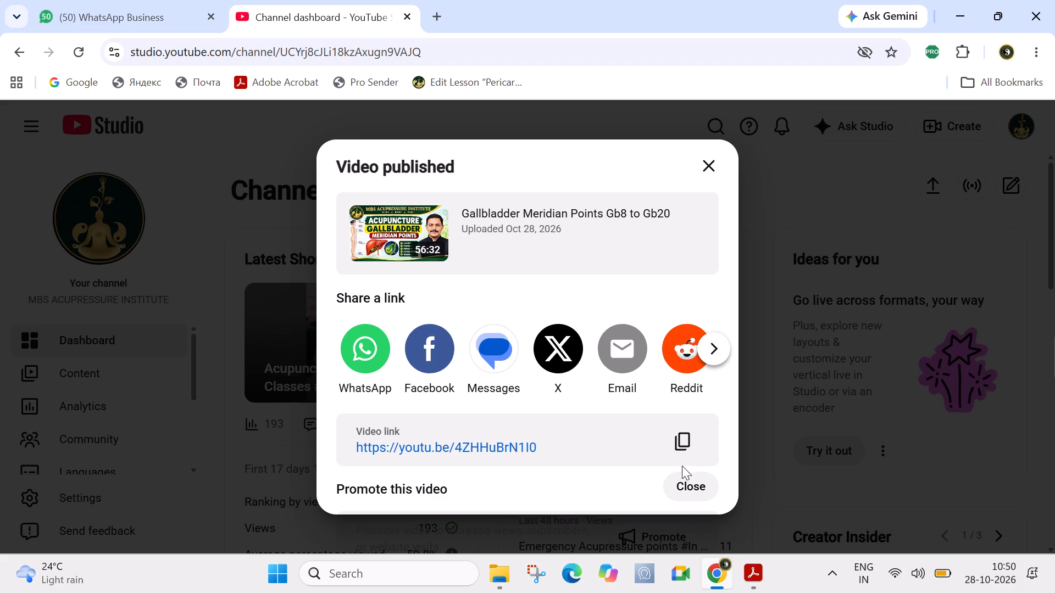
Dismiss the published-video confirmation for Gallbladder Meridian Points Gb8 to Gb20 and return to the channel dashboard.
{"action": "left_click", "coordinate": [692, 490]}
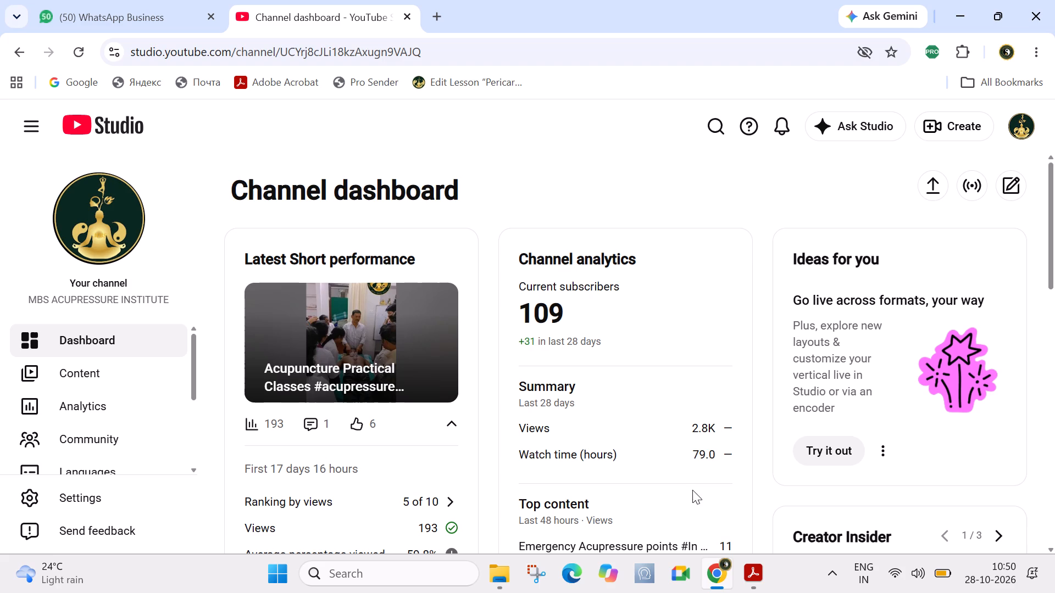
{"action": "left_click", "coordinate": [568, 127]}
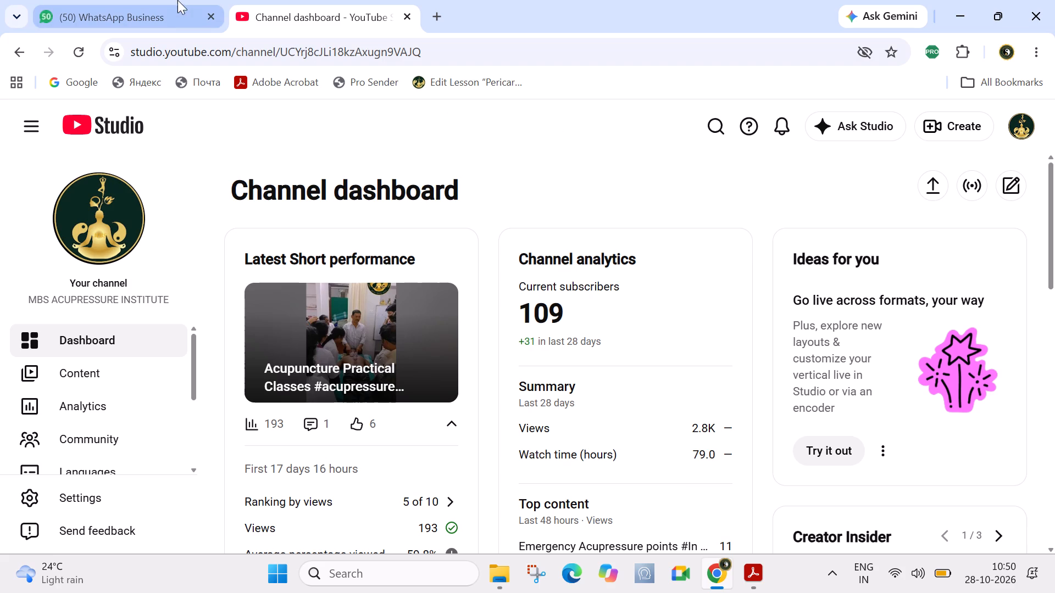
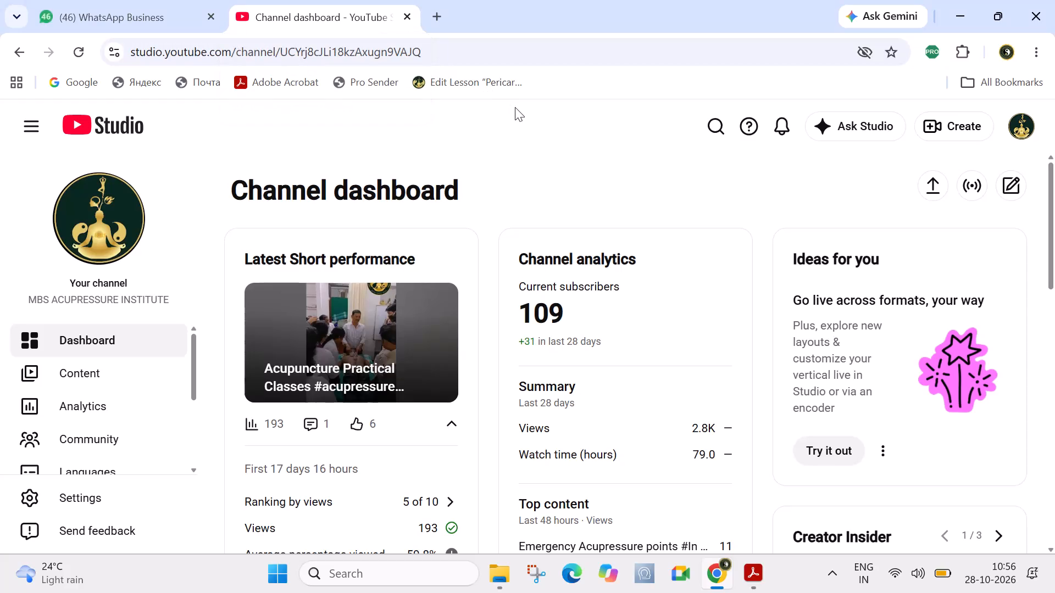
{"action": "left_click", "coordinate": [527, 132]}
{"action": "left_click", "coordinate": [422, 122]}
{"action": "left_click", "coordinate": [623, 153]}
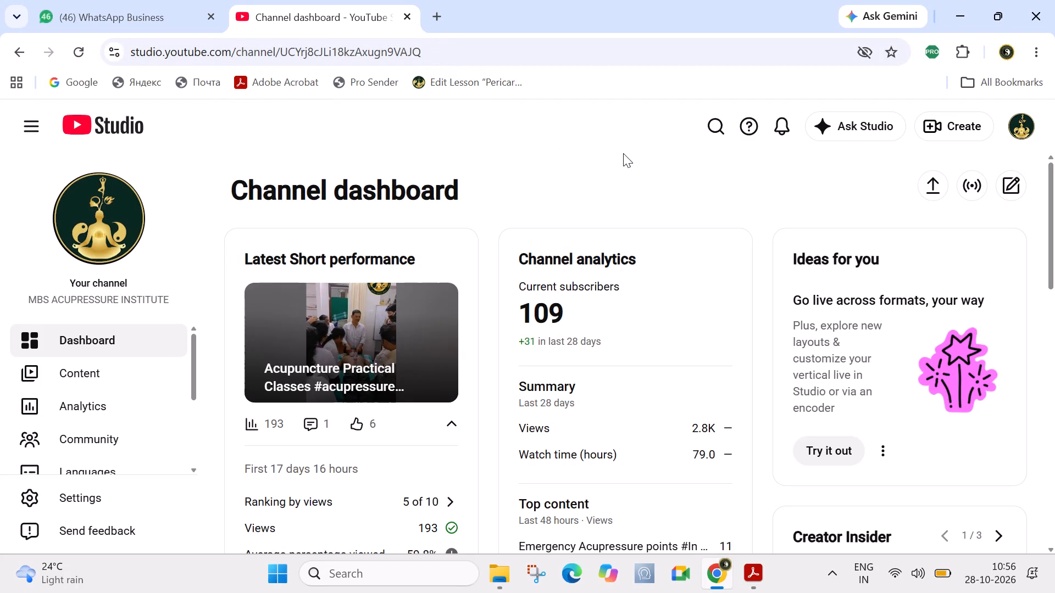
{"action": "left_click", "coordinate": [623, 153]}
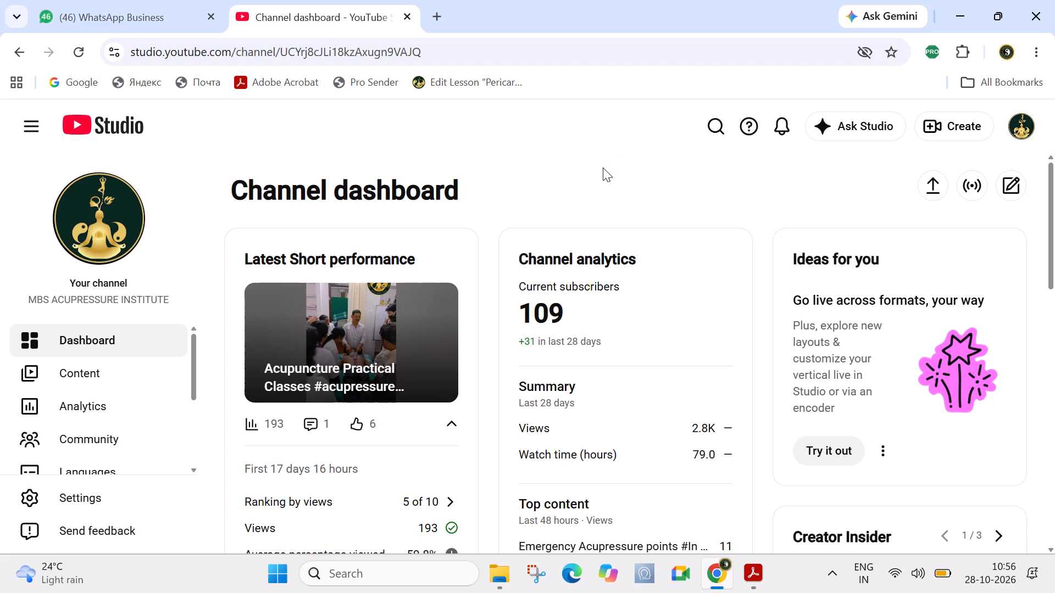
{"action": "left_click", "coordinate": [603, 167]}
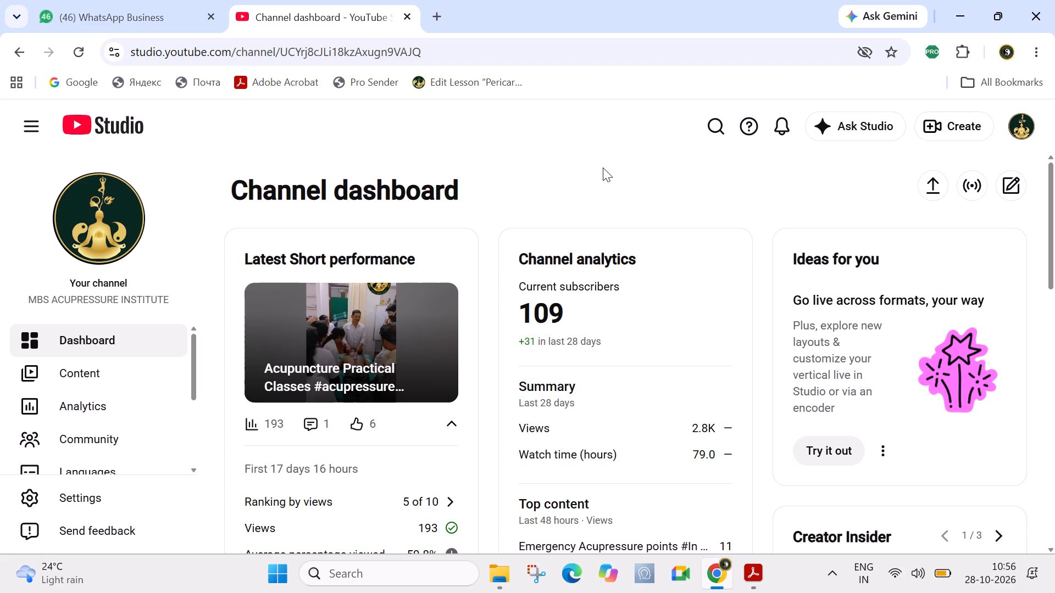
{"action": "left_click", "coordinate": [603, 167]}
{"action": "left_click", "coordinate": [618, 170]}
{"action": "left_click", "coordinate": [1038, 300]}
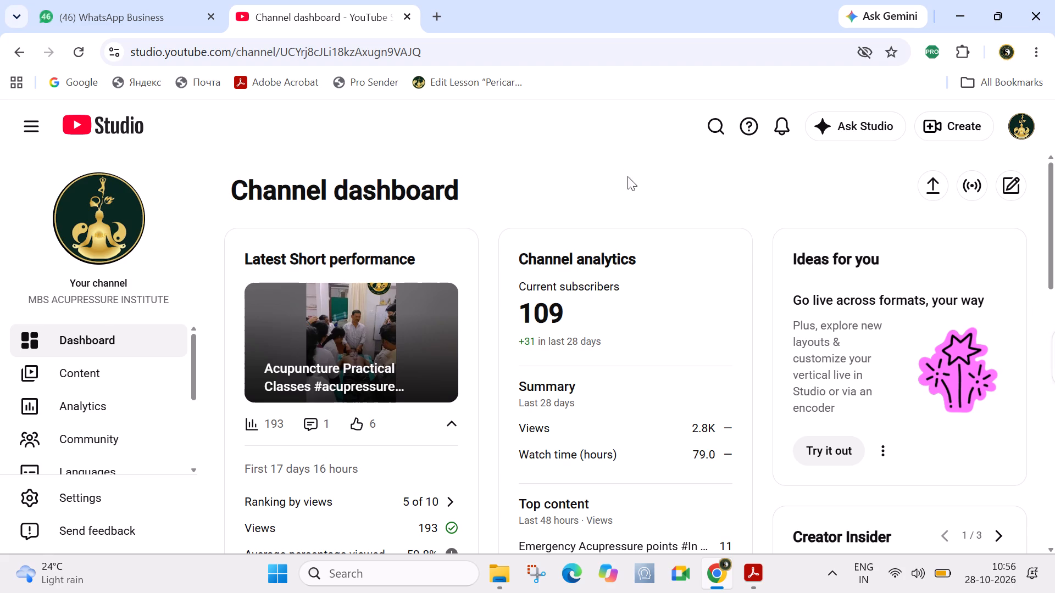
Review the channel dashboard's cards, from the latest Short performance and channel analytics down to comments and recent subscribers.
{"action": "left_click", "coordinate": [623, 178]}
{"action": "key", "text": "Down"}
{"action": "key", "text": "Down"}
{"action": "key", "text": "Up"}
{"action": "key", "text": "Up"}
{"action": "key", "text": "Down"}
{"action": "key", "text": "Down"}
{"action": "key", "text": "Down"}
{"action": "key", "text": "Down"}
{"action": "key", "text": "Down"}
{"action": "key", "text": "Down"}
{"action": "key", "text": "Down"}
{"action": "key", "text": "Down"}
{"action": "key", "text": "Down"}
{"action": "key", "text": "Down"}
{"action": "key", "text": "Down"}
{"action": "key", "text": "Down"}
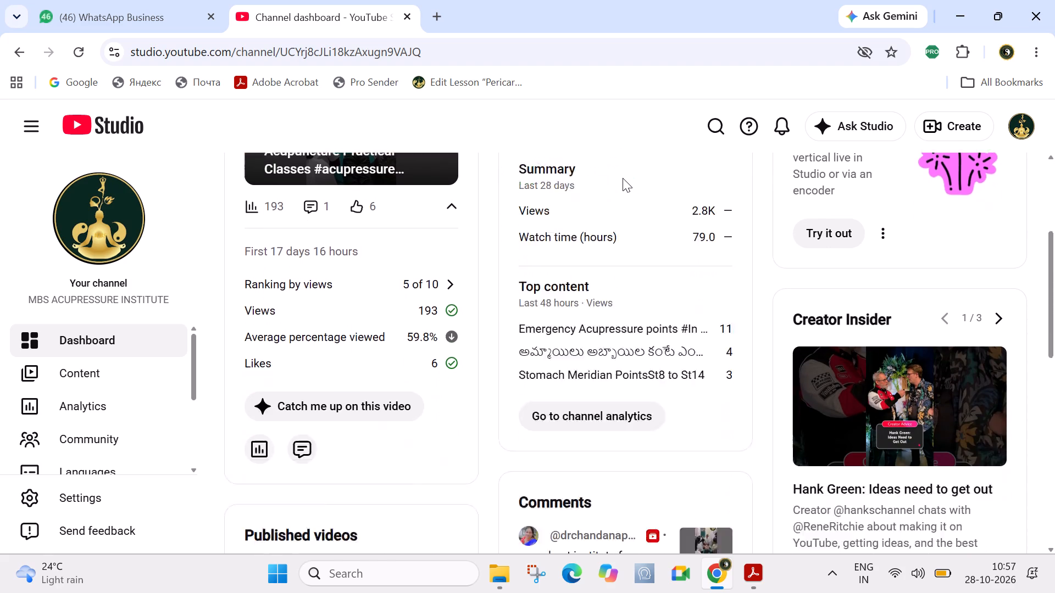
{"action": "key", "text": "Down"}
{"action": "key", "text": "Down"}
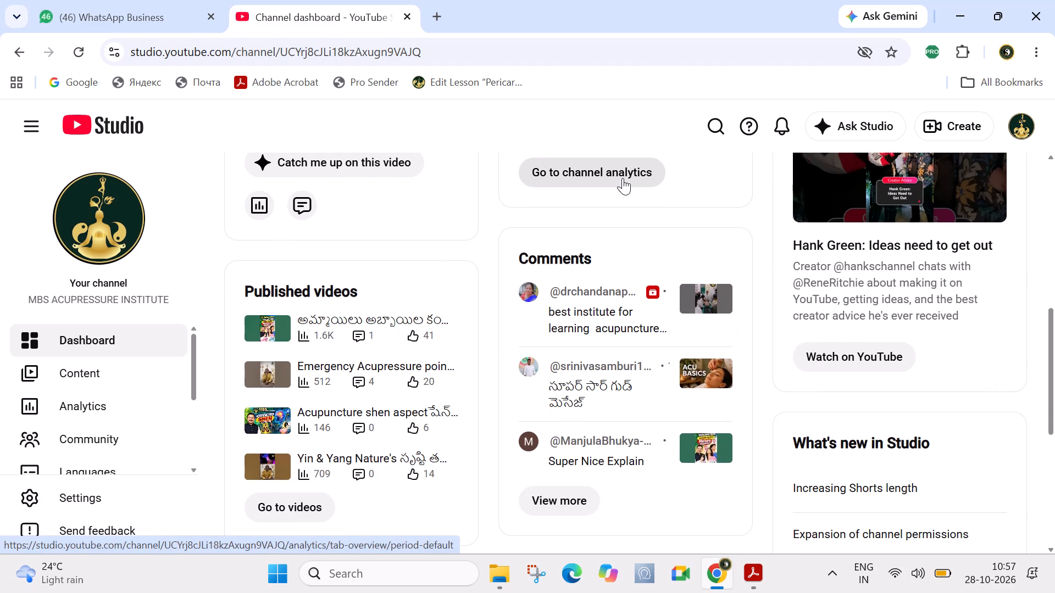
{"action": "key", "text": "Down"}
{"action": "key", "text": "Down"}
{"action": "key", "text": "Down"}
{"action": "key", "text": "Down"}
{"action": "key", "text": "Down"}
{"action": "key", "text": "Down"}
{"action": "key", "text": "Down"}
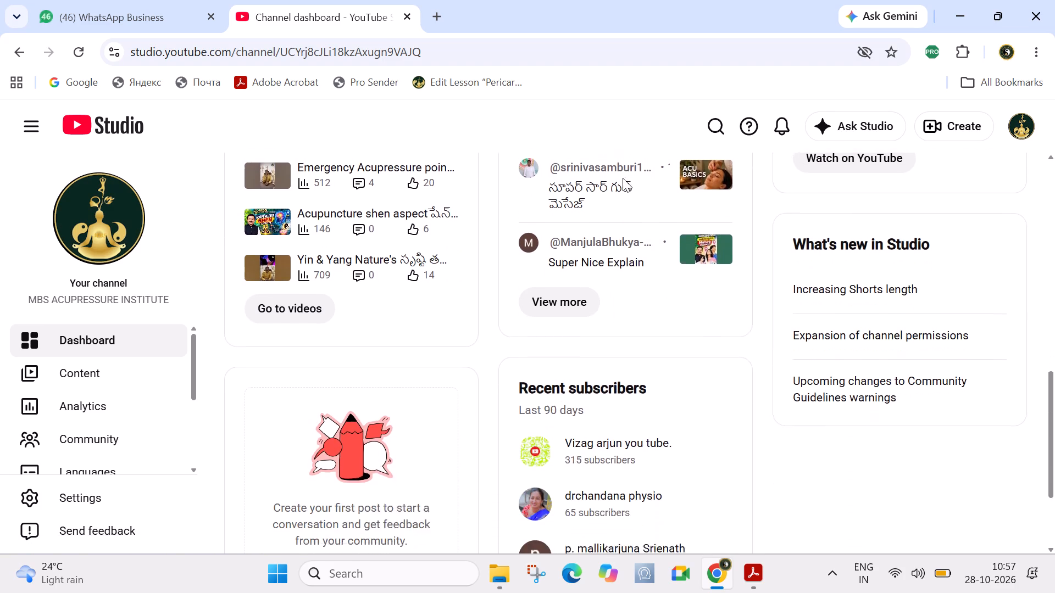
{"action": "key", "text": "Down"}
{"action": "key", "text": "Down"}
{"action": "key", "text": "Down"}
{"action": "key", "text": "Down"}
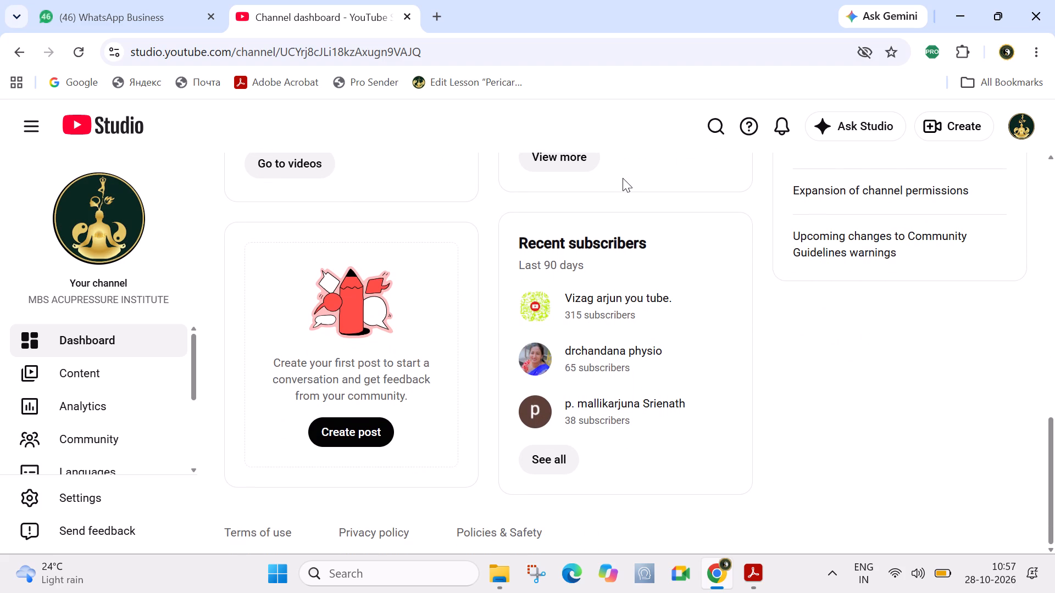
{"action": "key", "text": "Down"}
{"action": "key", "text": "Up"}
{"action": "key", "text": "Up"}
{"action": "key", "text": "Up"}
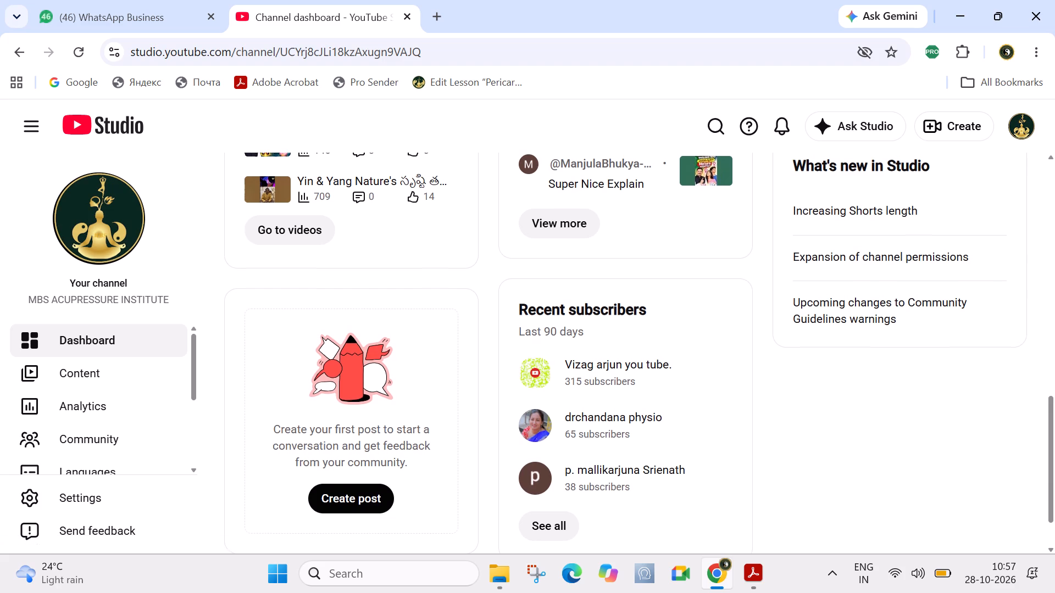
{"action": "key", "text": "Up"}
{"action": "key", "text": "Up"}
{"action": "key", "text": "Up"}
{"action": "key", "text": "Up"}
{"action": "key", "text": "Up"}
{"action": "key", "text": "Up"}
{"action": "key", "text": "Up"}
{"action": "key", "text": "Up"}
{"action": "key", "text": "Up"}
{"action": "key", "text": "Up"}
{"action": "key", "text": "Up"}
{"action": "key", "text": "Up"}
{"action": "key", "text": "Up"}
{"action": "key", "text": "Up"}
{"action": "key", "text": "Up"}
{"action": "key", "text": "Up"}
{"action": "key", "text": "Up"}
{"action": "key", "text": "Up"}
{"action": "key", "text": "Up"}
{"action": "key", "text": "Up"}
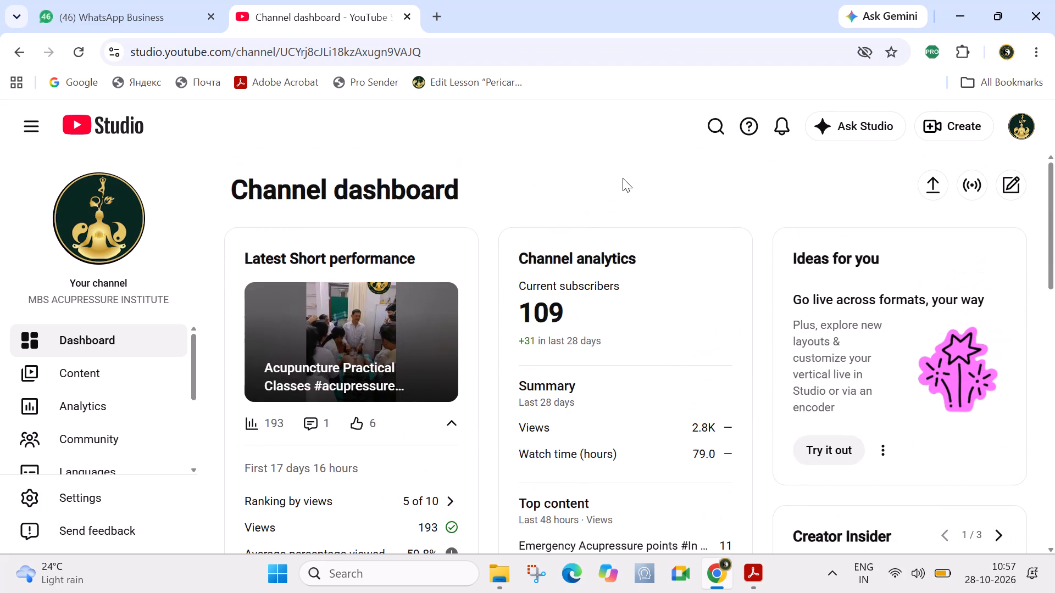
Open the channel of the first subscriber listed under Recent subscribers on the dashboard.
{"action": "left_click", "coordinate": [652, 182]}
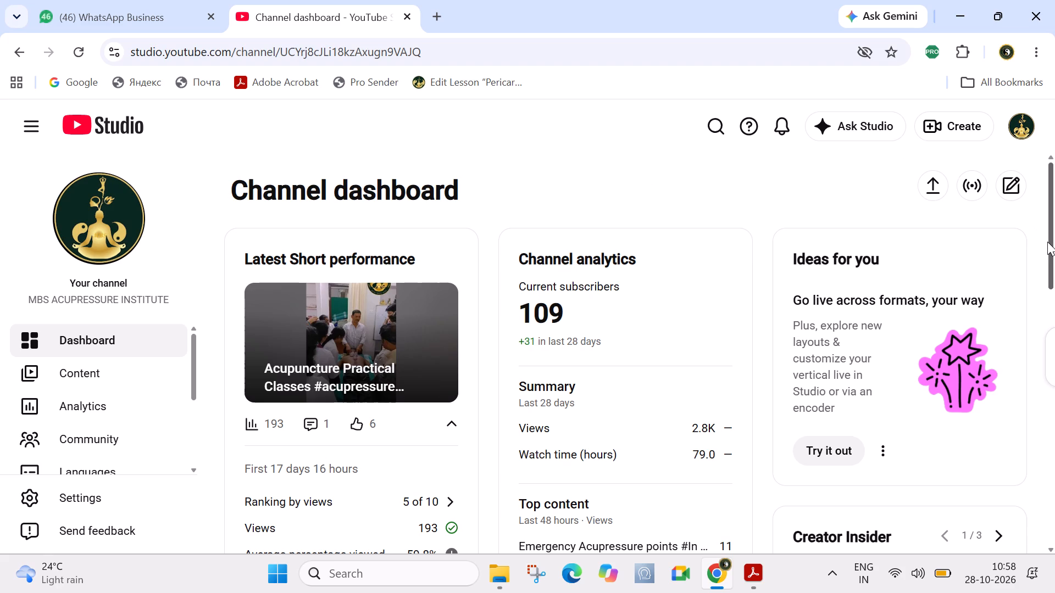
{"action": "left_click_drag", "start_coordinate": [1053, 247], "coordinate": [1054, 371]}
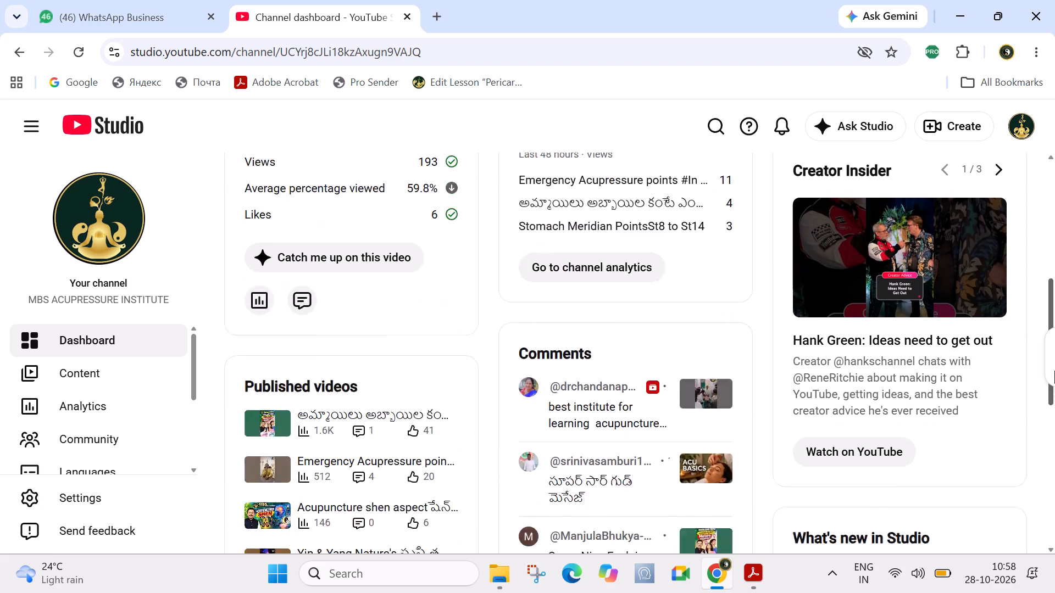
{"action": "left_click_drag", "start_coordinate": [1054, 371], "coordinate": [1054, 383]}
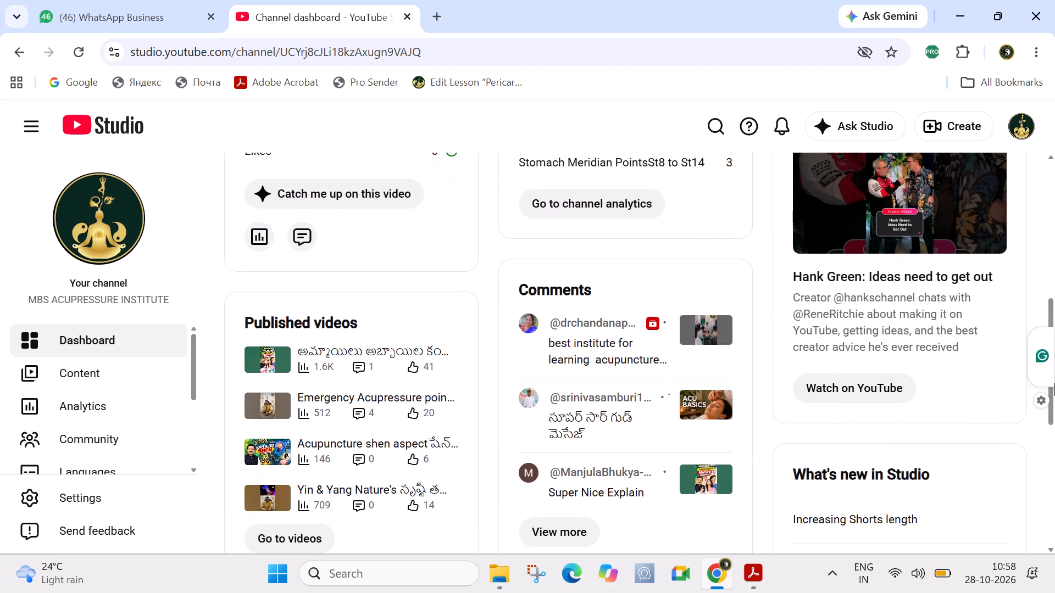
{"action": "left_click_drag", "start_coordinate": [1054, 383], "coordinate": [1054, 397]}
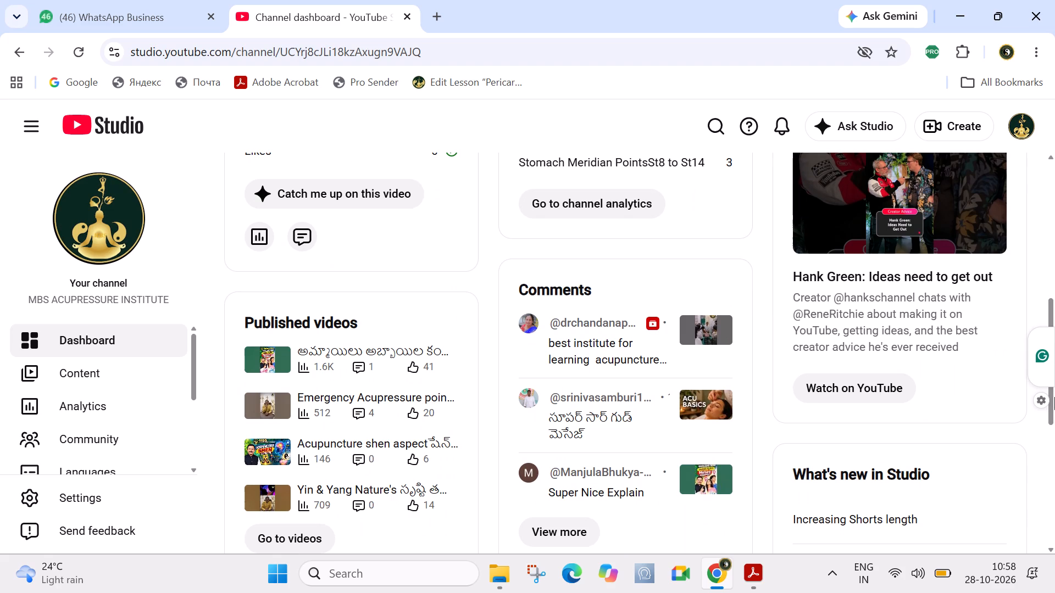
{"action": "left_click_drag", "start_coordinate": [1054, 397], "coordinate": [1052, 387]}
{"action": "left_click_drag", "start_coordinate": [1052, 387], "coordinate": [1050, 471]}
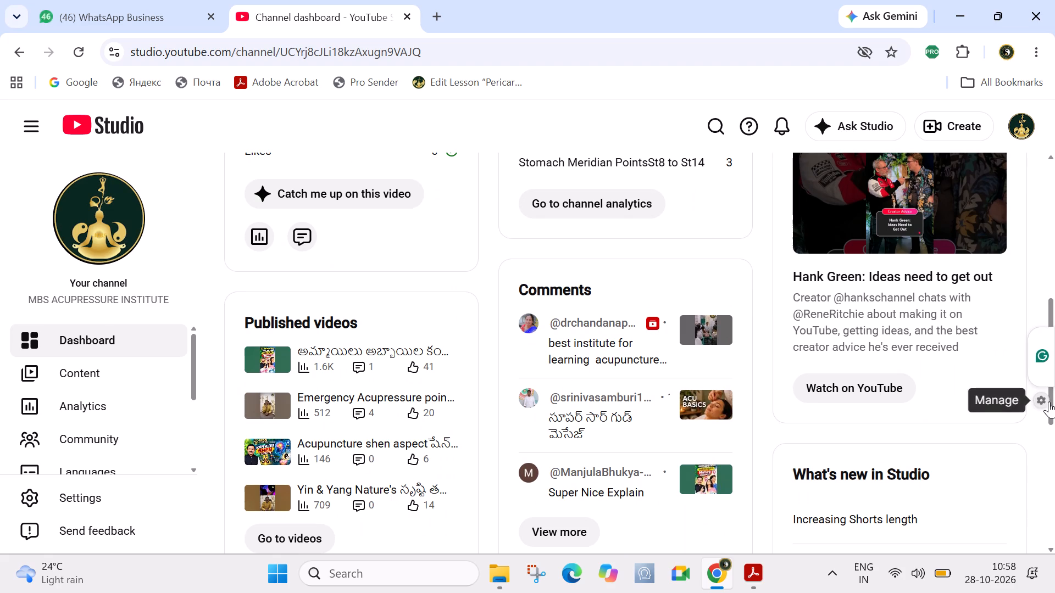
{"action": "left_click_drag", "start_coordinate": [1051, 416], "coordinate": [1042, 517]}
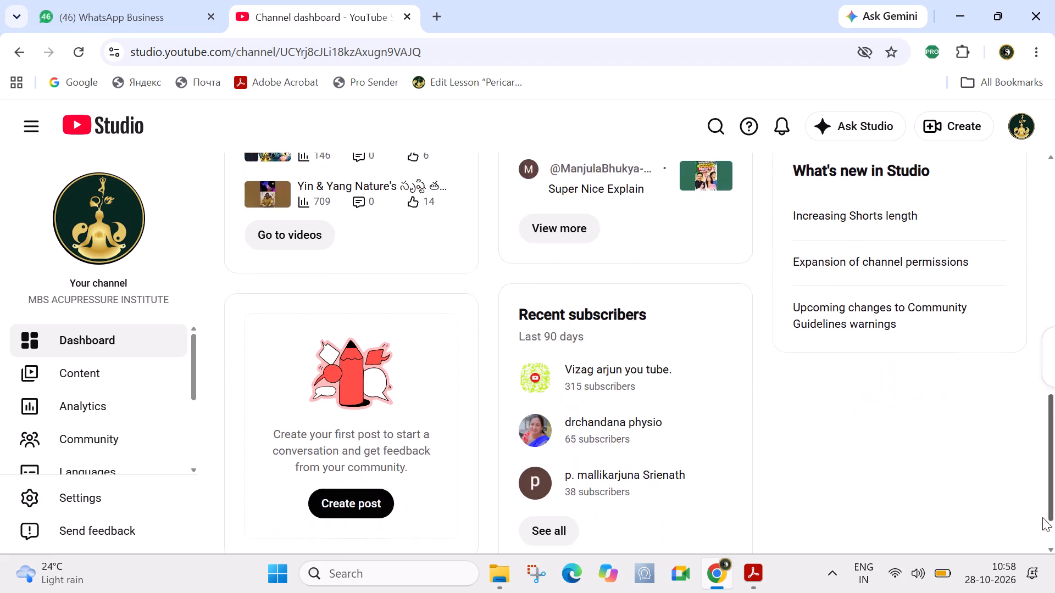
{"action": "left_click_drag", "start_coordinate": [1042, 517], "coordinate": [1042, 539]}
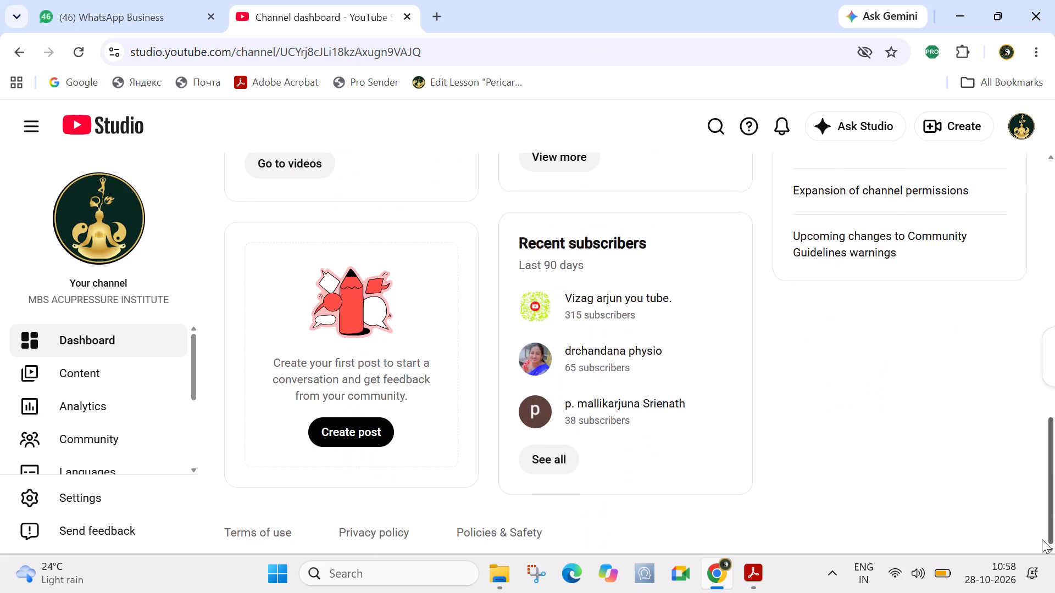
{"action": "left_click_drag", "start_coordinate": [1042, 539], "coordinate": [1041, 548]}
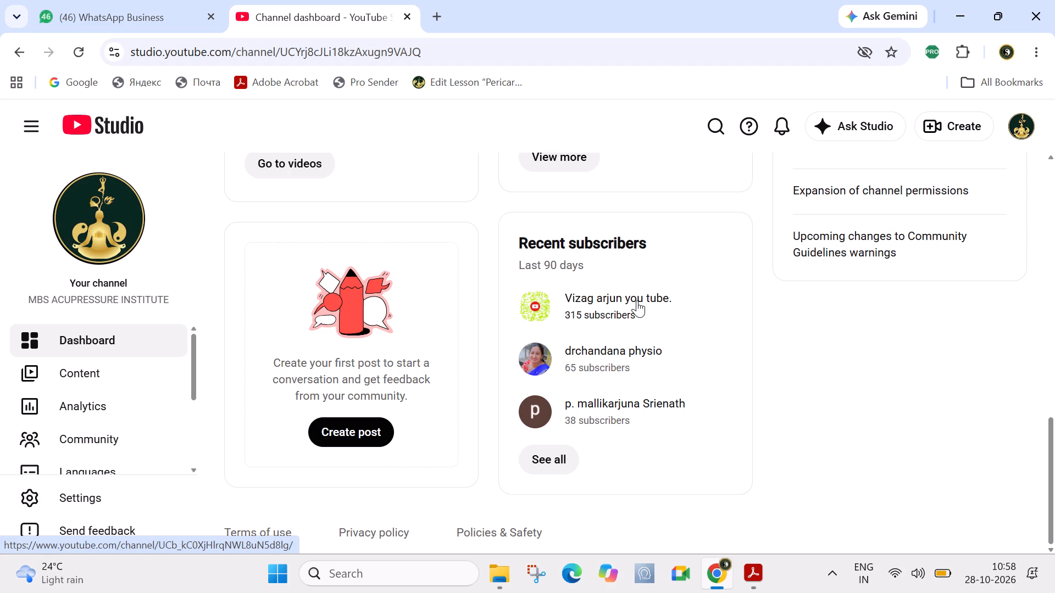
{"action": "left_click", "coordinate": [597, 304]}
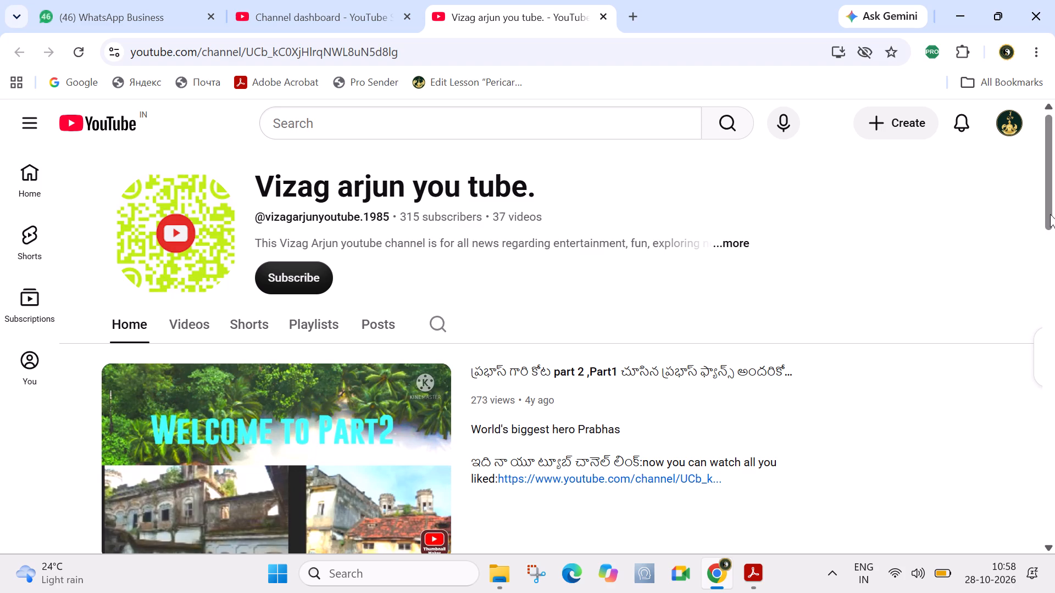
Examine the subscriber channel's home page, including its For You, Shorts, Videos and Posts sections.
{"action": "left_click_drag", "start_coordinate": [1050, 214], "coordinate": [1054, 281]}
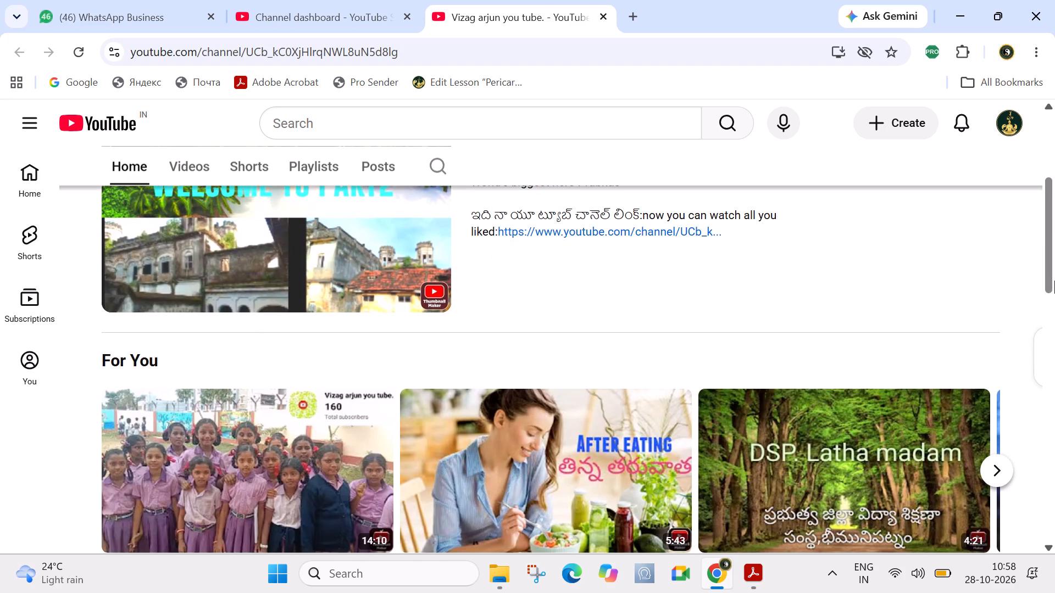
{"action": "left_click_drag", "start_coordinate": [1054, 281], "coordinate": [1054, 322]}
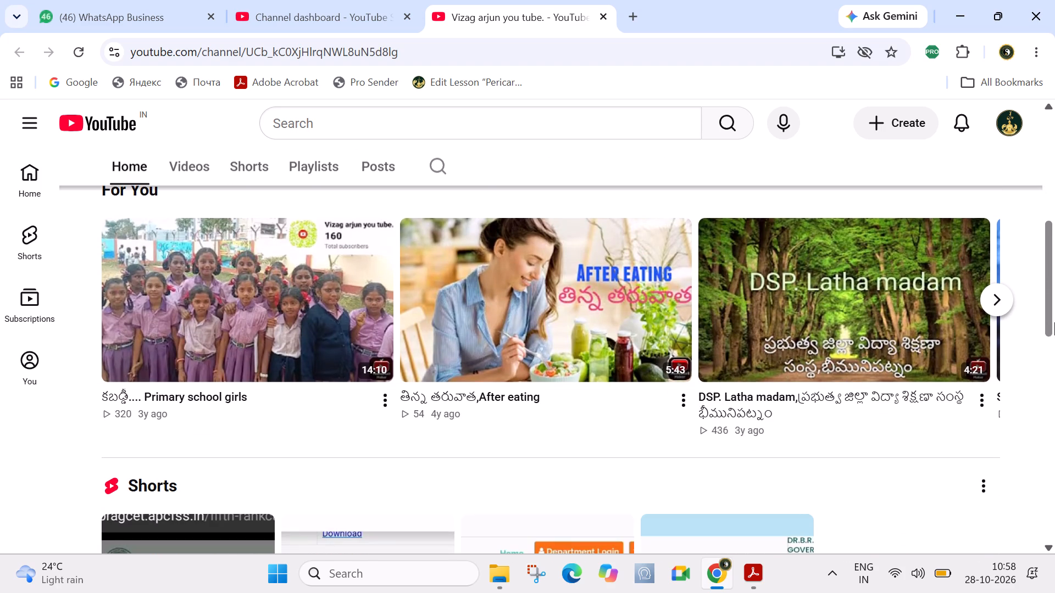
{"action": "left_click_drag", "start_coordinate": [1054, 322], "coordinate": [1054, 438]}
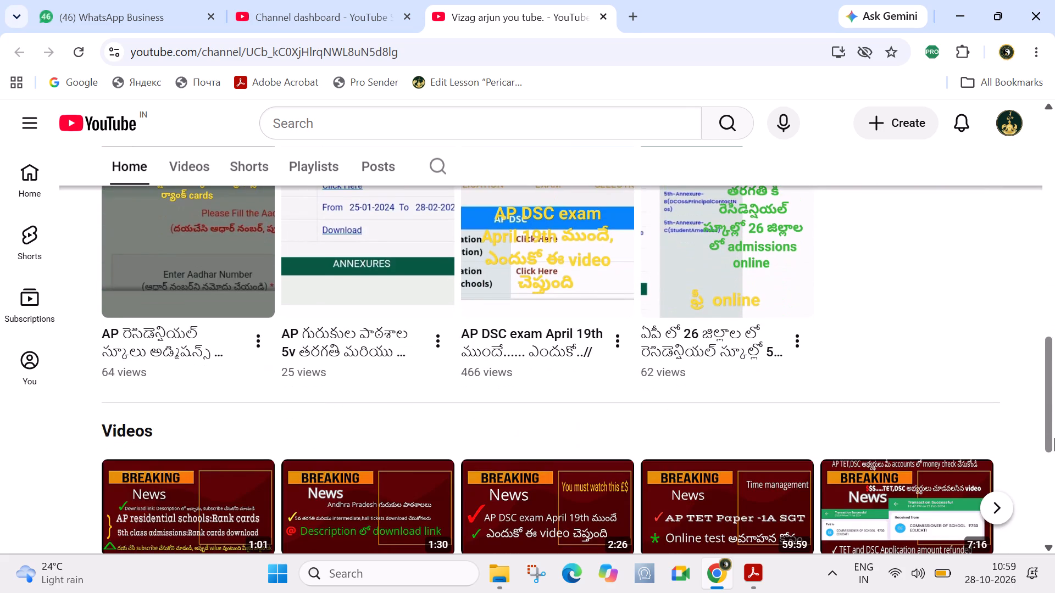
{"action": "left_click_drag", "start_coordinate": [1054, 438], "coordinate": [1054, 493]}
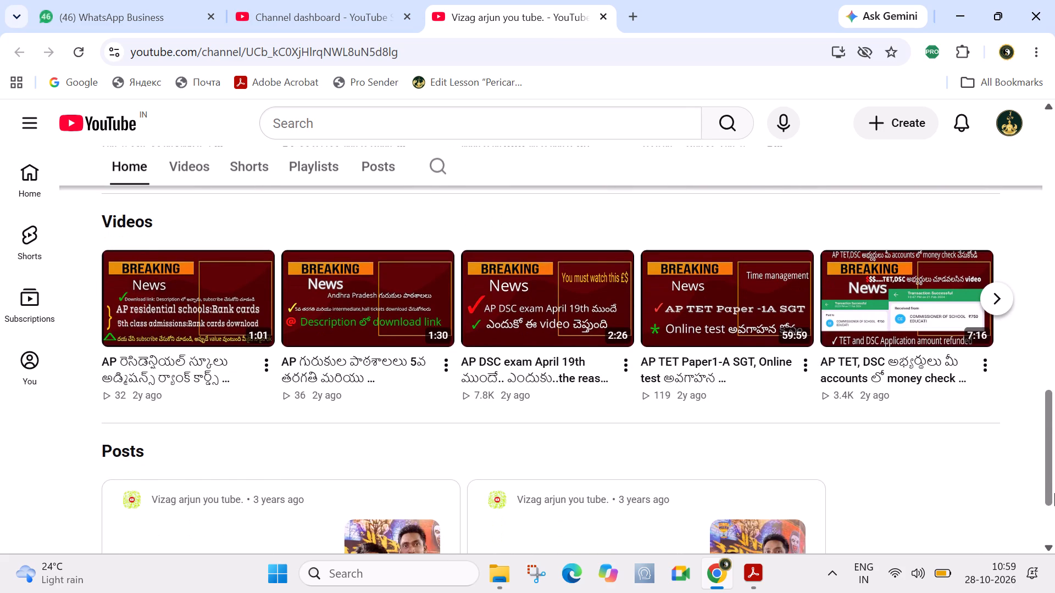
{"action": "left_click_drag", "start_coordinate": [1054, 493], "coordinate": [1054, 580]}
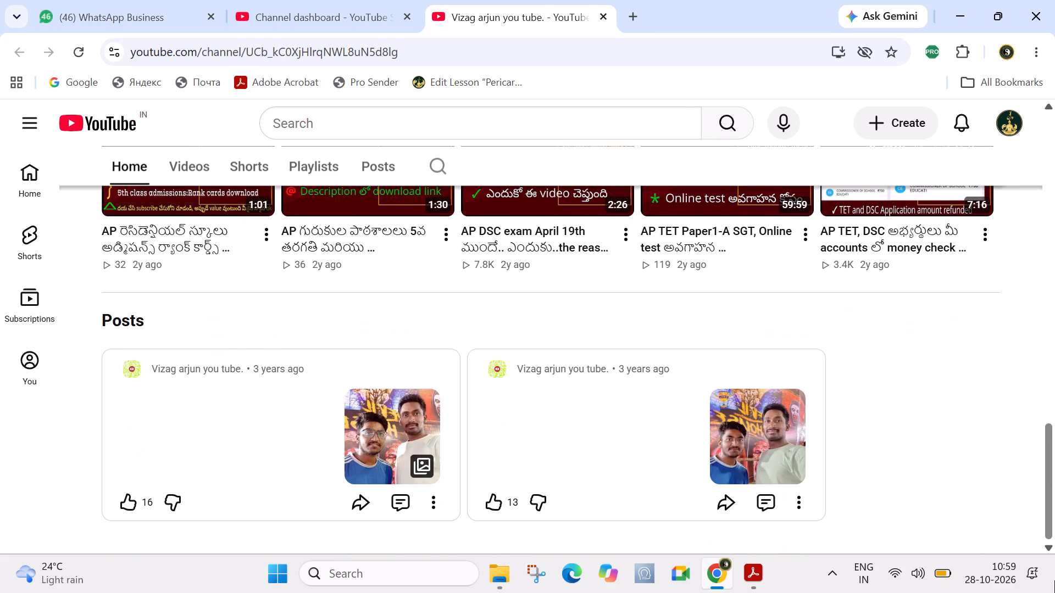
{"action": "left_click_drag", "start_coordinate": [1054, 580], "coordinate": [1046, 268]}
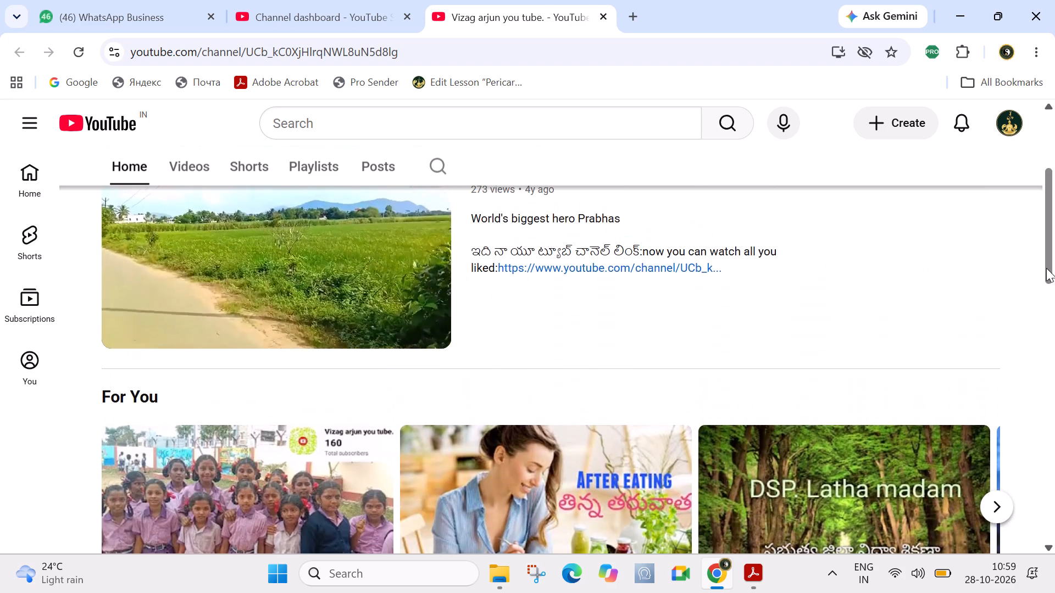
{"action": "left_click_drag", "start_coordinate": [1046, 268], "coordinate": [1051, 197]}
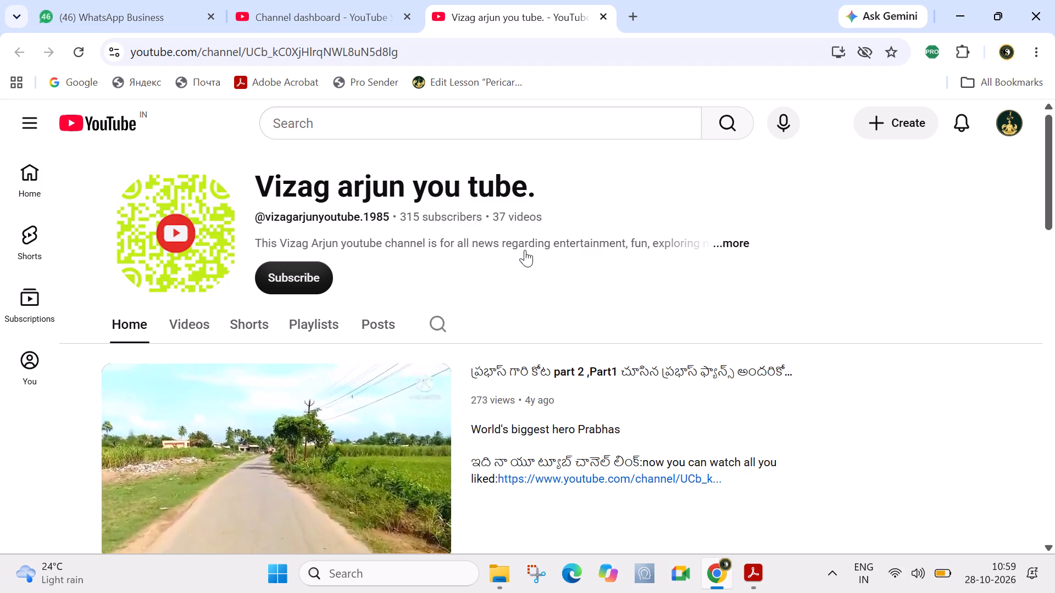
Examine the subscriber channel's full description and More info details, and close them.
{"action": "left_click", "coordinate": [735, 245]}
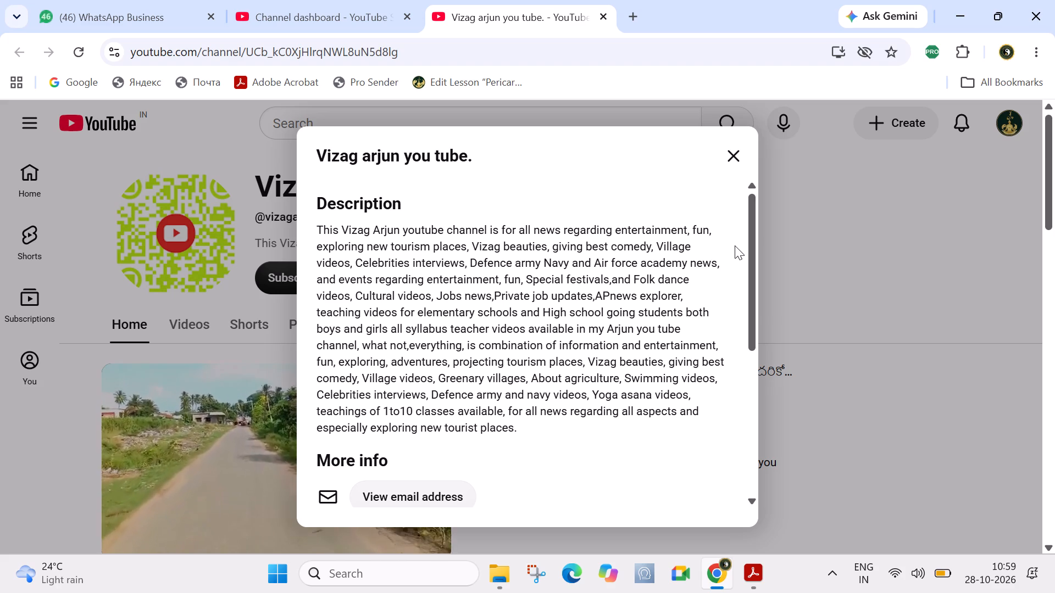
{"action": "left_click", "coordinate": [751, 248]}
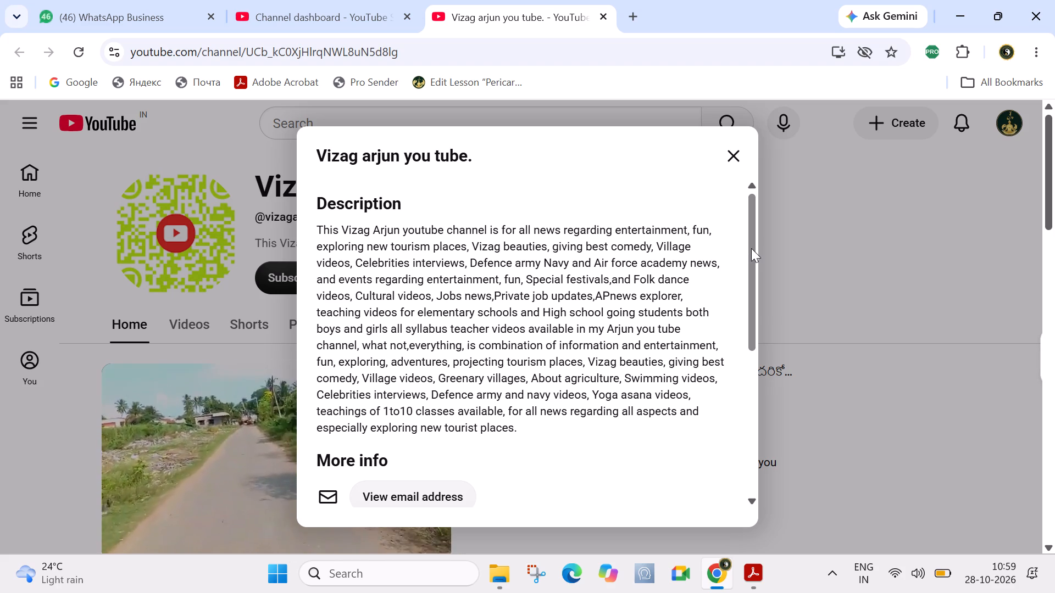
{"action": "left_click_drag", "start_coordinate": [751, 248], "coordinate": [748, 298]}
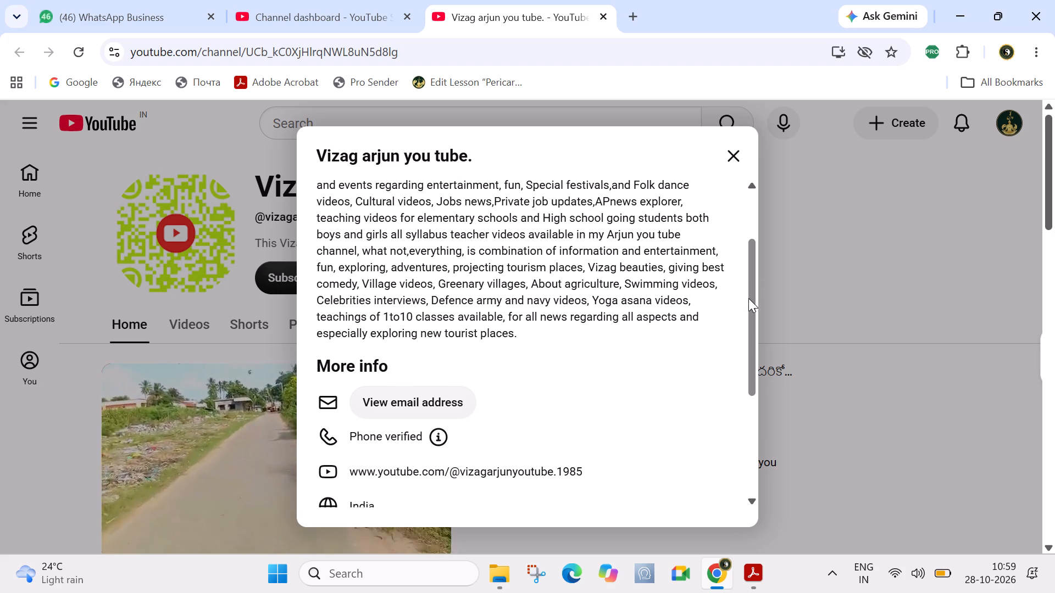
{"action": "left_click_drag", "start_coordinate": [748, 298], "coordinate": [748, 371]}
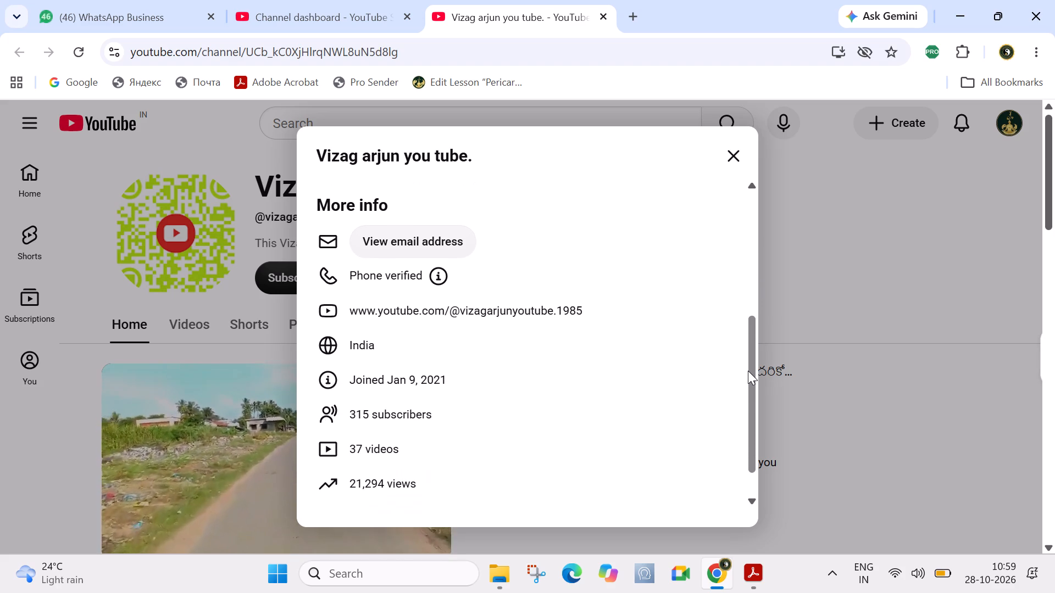
{"action": "left_click_drag", "start_coordinate": [748, 371], "coordinate": [752, 407]}
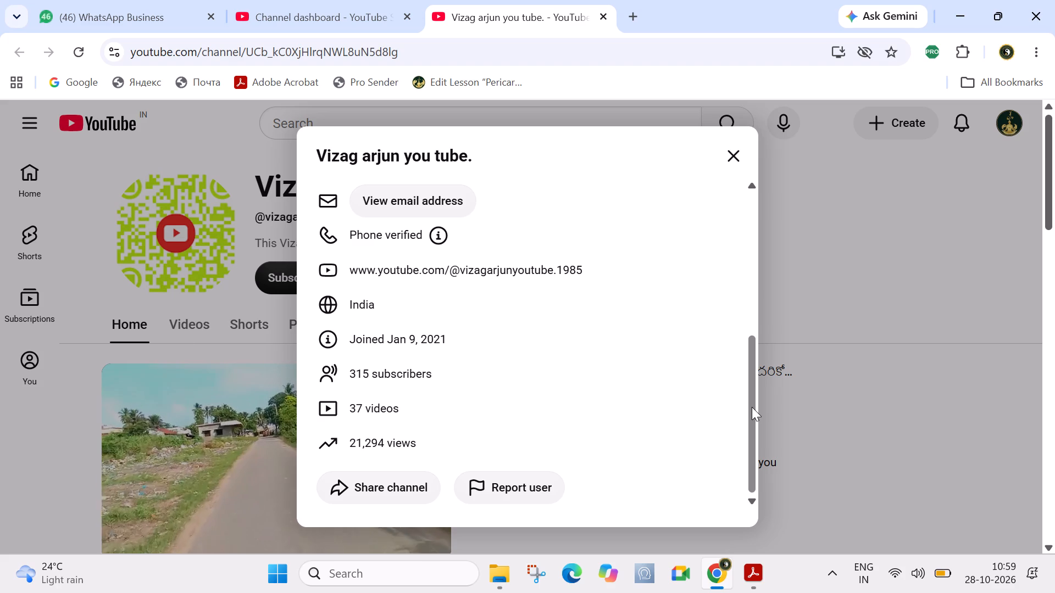
{"action": "left_click_drag", "start_coordinate": [752, 407], "coordinate": [763, 297]}
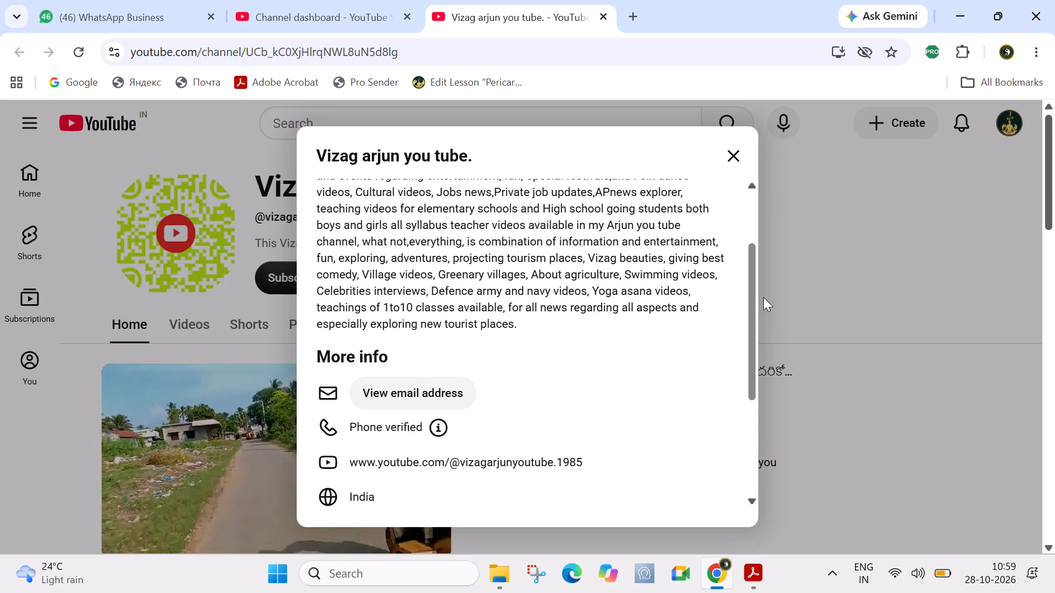
{"action": "left_click_drag", "start_coordinate": [763, 297], "coordinate": [762, 283]}
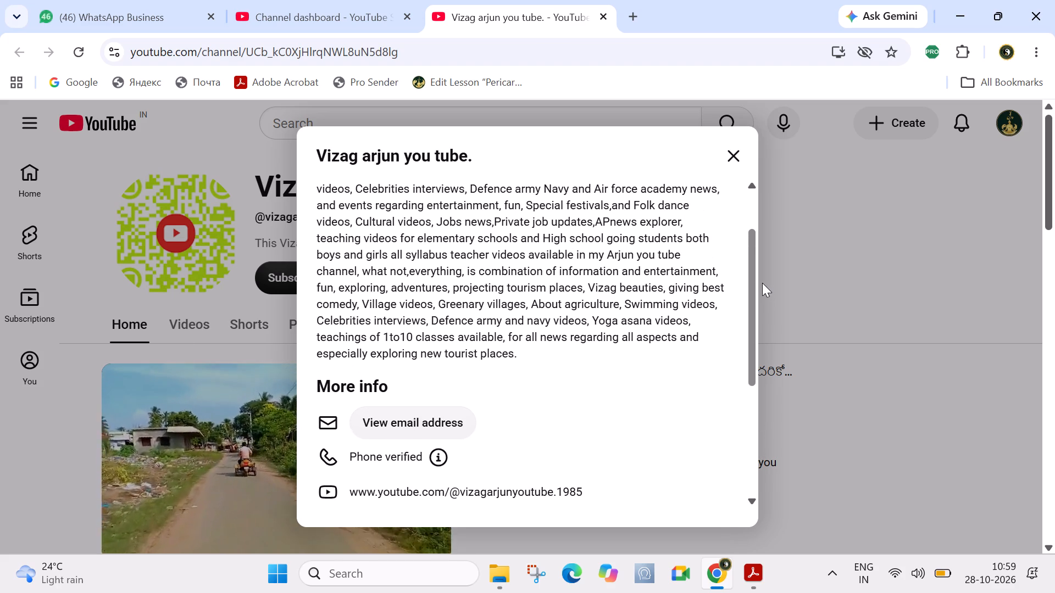
{"action": "left_click_drag", "start_coordinate": [762, 283], "coordinate": [754, 194]}
{"action": "left_click", "coordinate": [736, 158]}
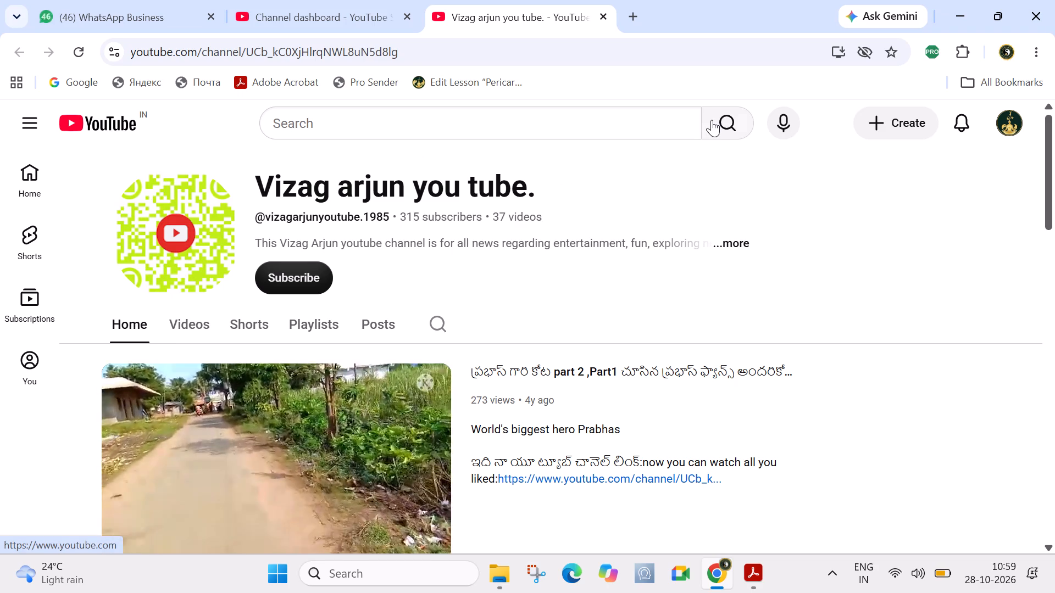
Open the MBS Acupressure Institute's own channel page.
{"action": "left_click", "coordinate": [1015, 124]}
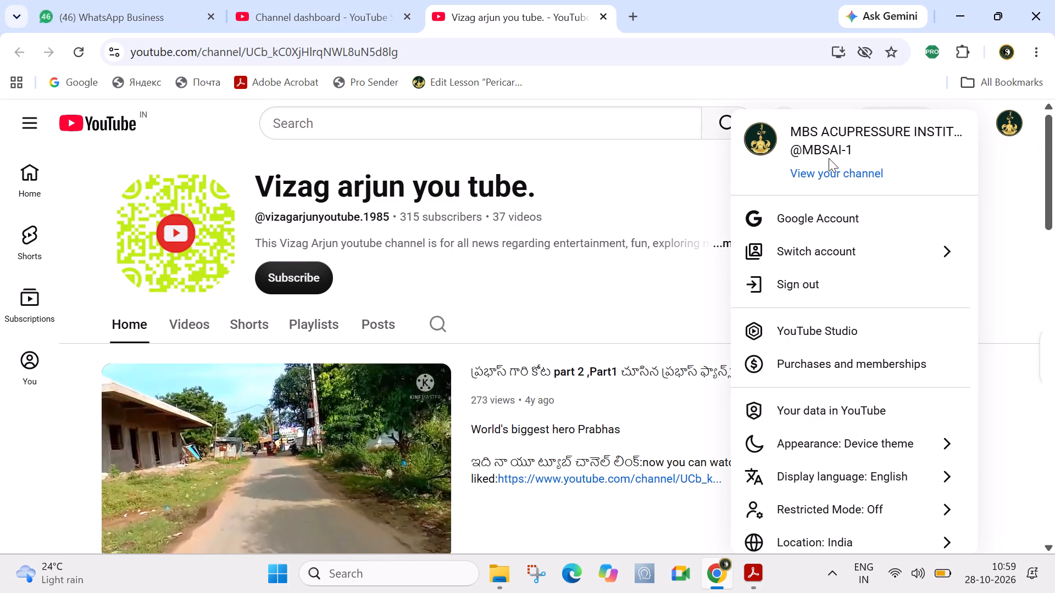
{"action": "left_click", "coordinate": [825, 176]}
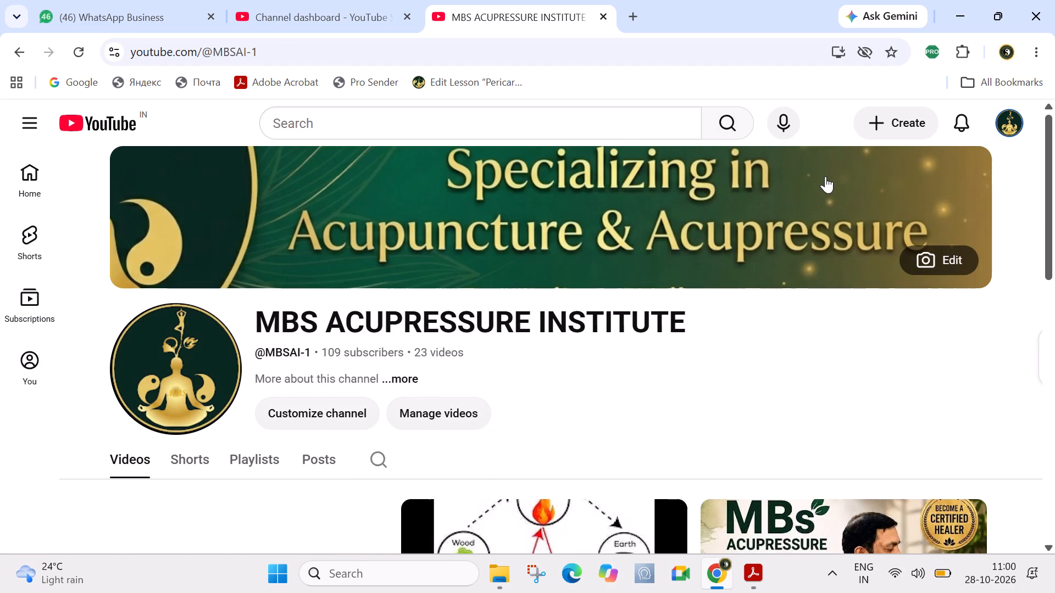
View the More info details of the institute's channel and close them.
{"action": "key", "text": "Down"}
{"action": "key", "text": "Down"}
{"action": "key", "text": "Down"}
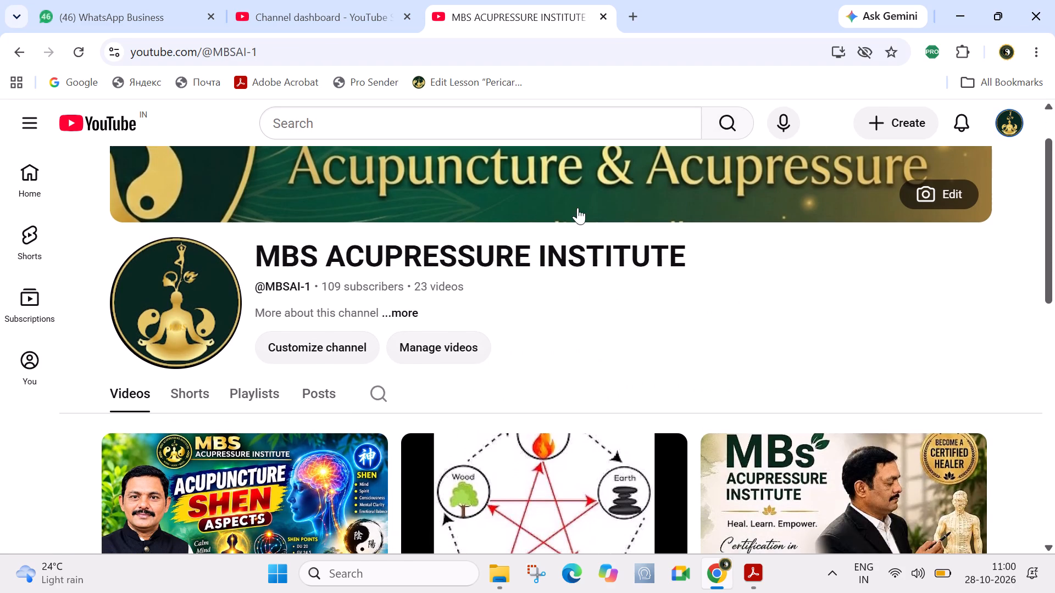
{"action": "left_click", "coordinate": [403, 314]}
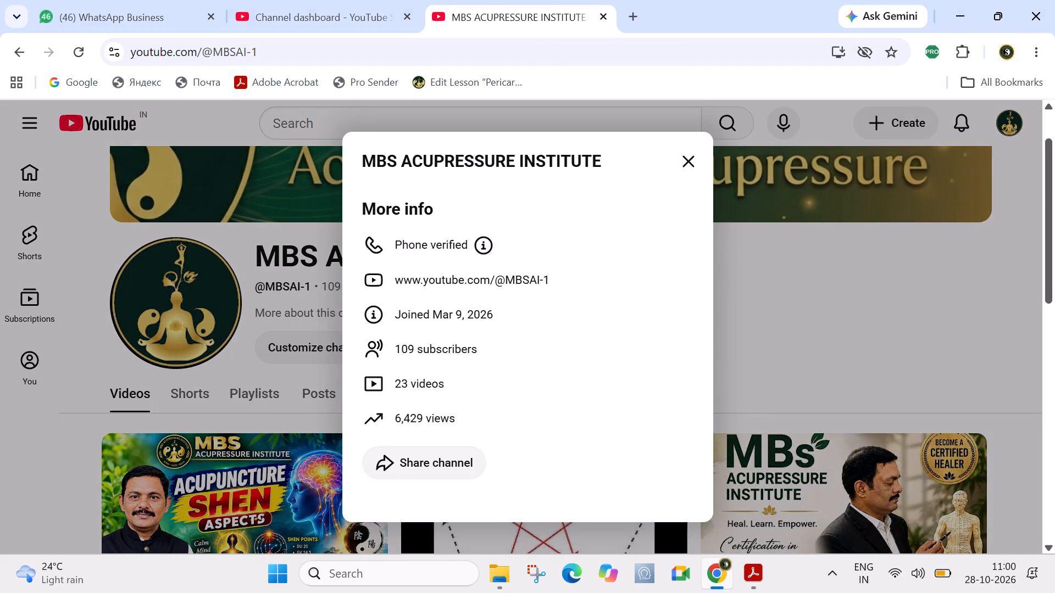
{"action": "left_click", "coordinate": [304, 309]}
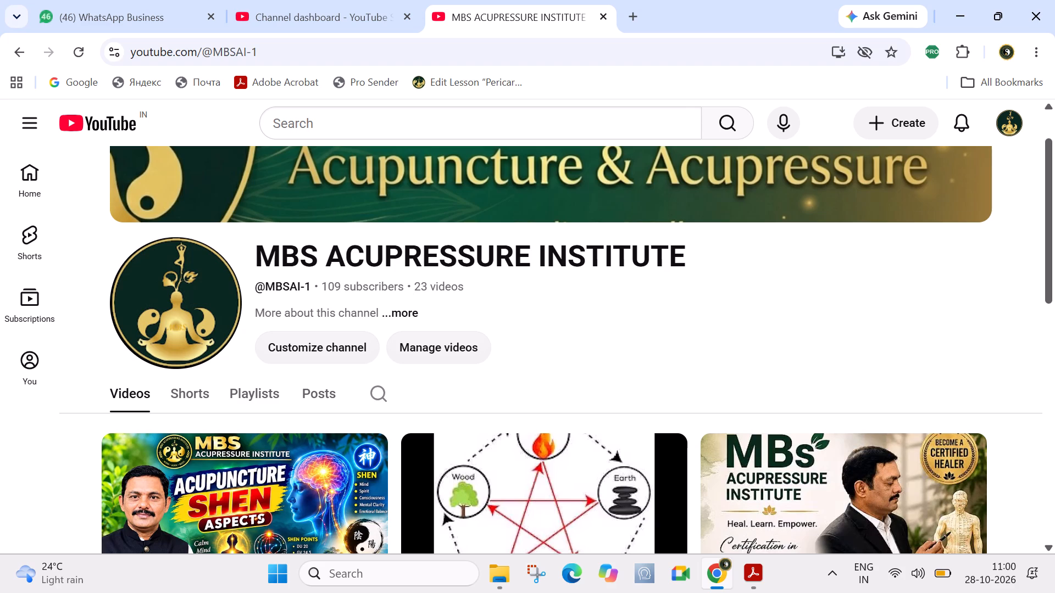
{"action": "left_click", "coordinate": [388, 260]}
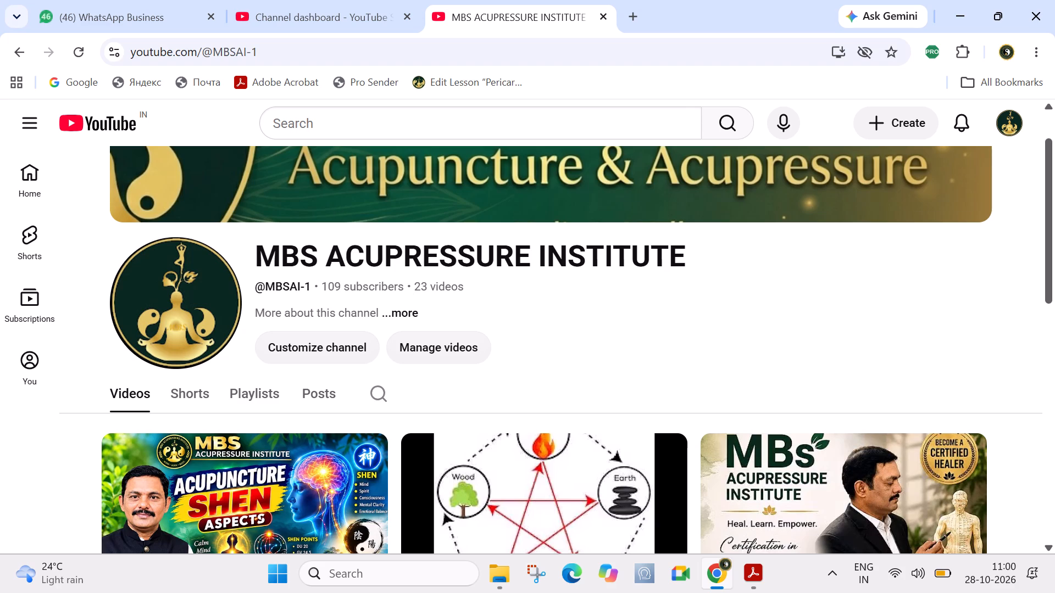
{"action": "left_click", "coordinate": [310, 280]}
{"action": "left_click", "coordinate": [360, 256]}
Examine YouTube's full navigation list, from Home and Subscriptions through You, Explore and More from YouTube to the footer links.
{"action": "left_click", "coordinate": [26, 121]}
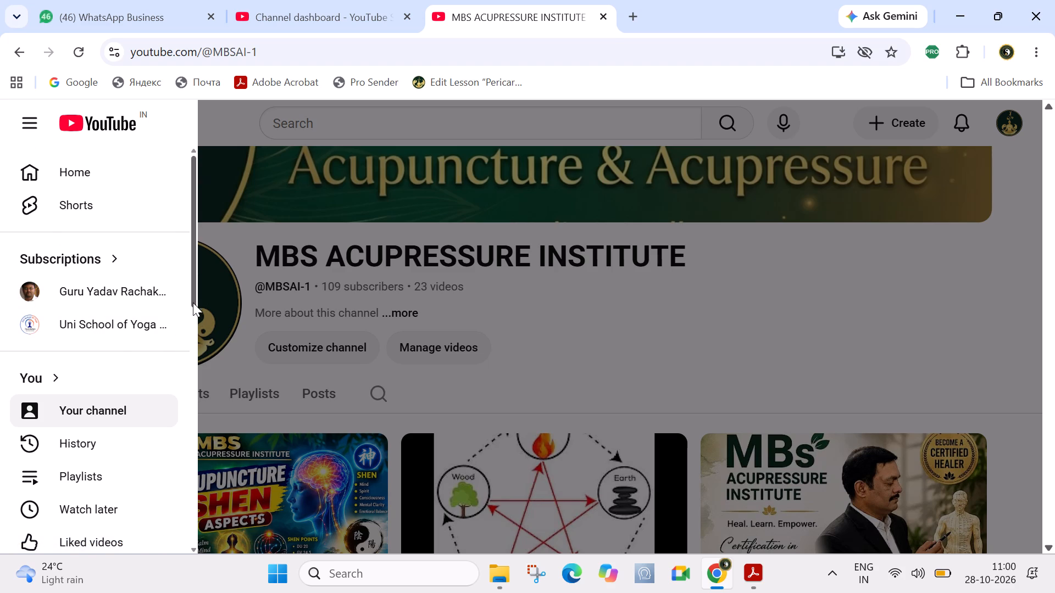
{"action": "left_click_drag", "start_coordinate": [193, 299], "coordinate": [201, 337]}
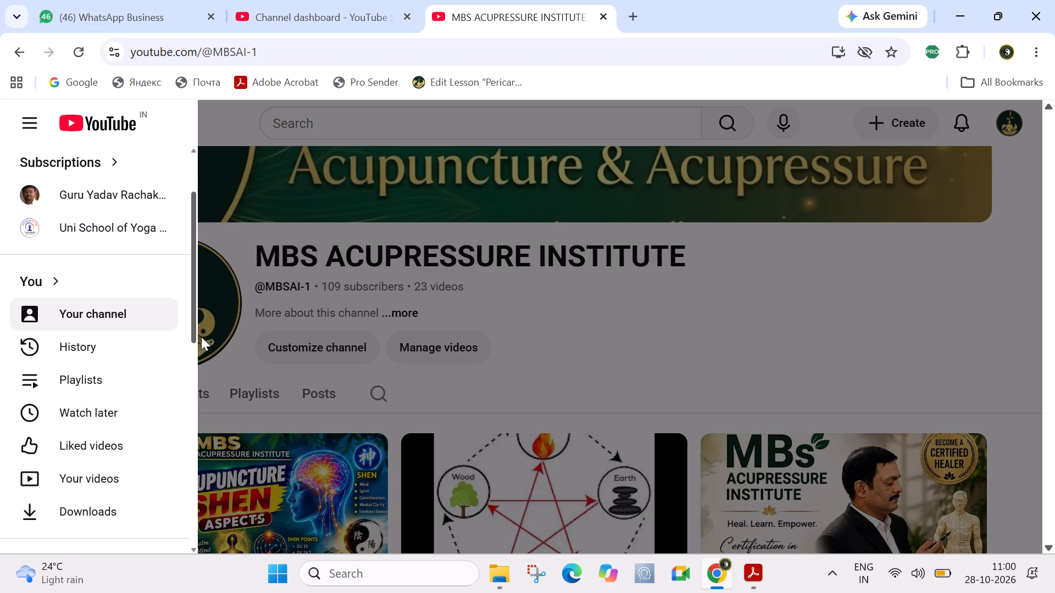
{"action": "left_click_drag", "start_coordinate": [201, 337], "coordinate": [202, 381]}
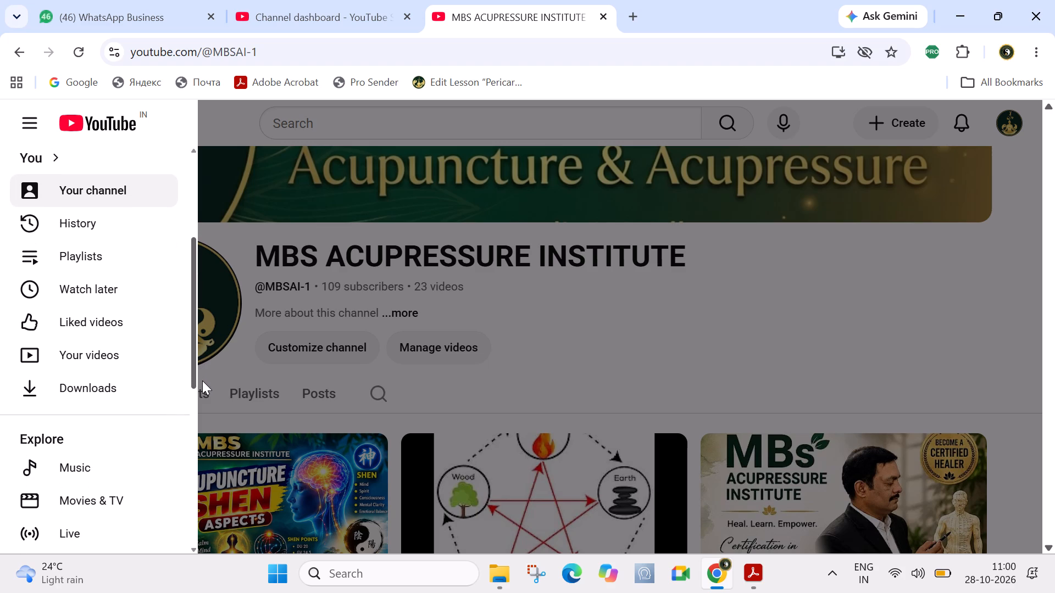
{"action": "left_click_drag", "start_coordinate": [202, 381], "coordinate": [201, 418]}
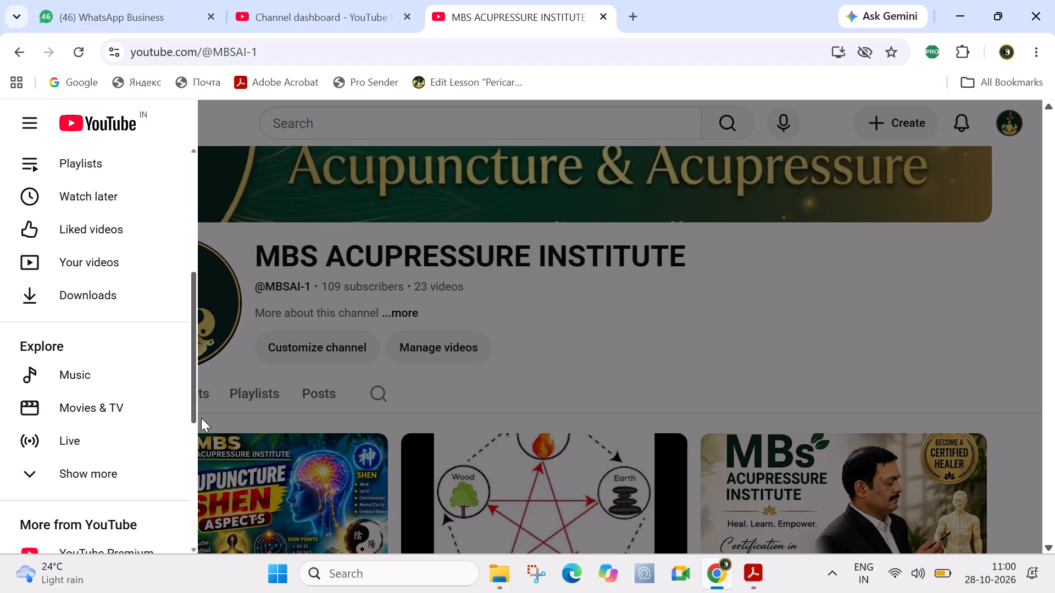
{"action": "left_click_drag", "start_coordinate": [201, 418], "coordinate": [193, 464]}
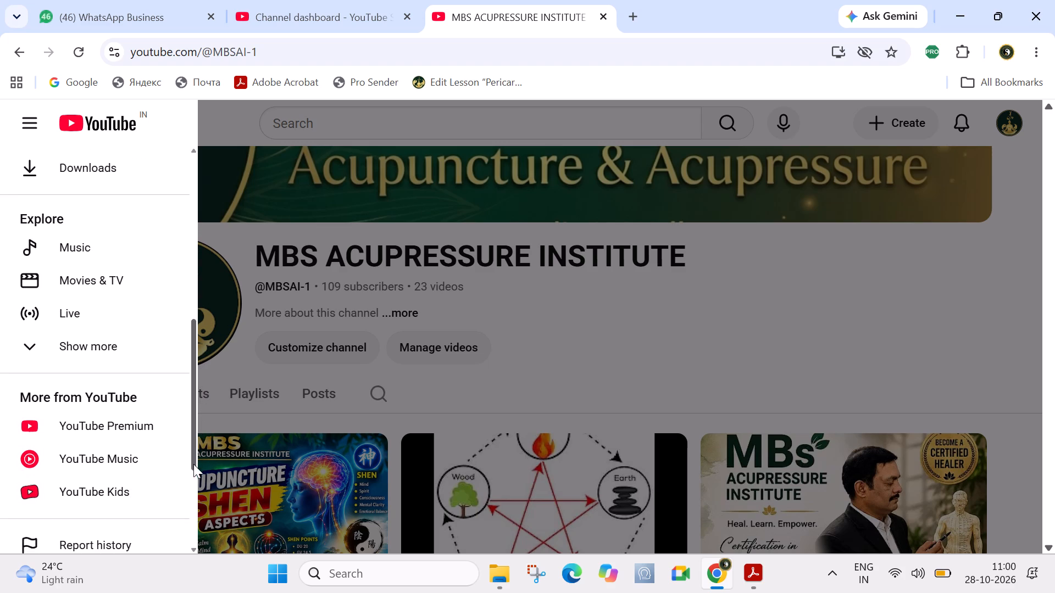
{"action": "left_click_drag", "start_coordinate": [193, 464], "coordinate": [191, 511]}
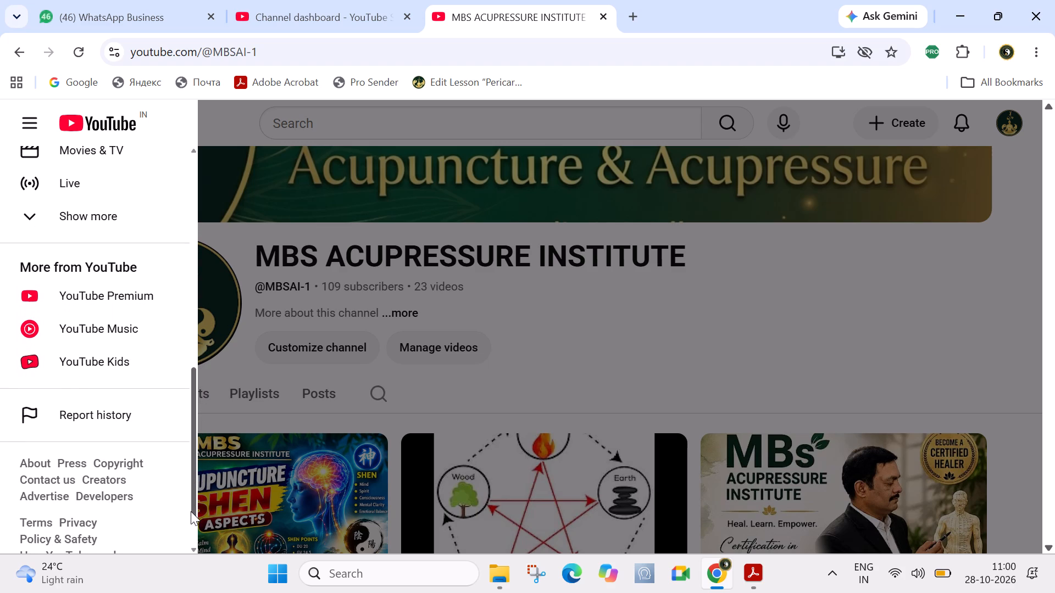
{"action": "left_click_drag", "start_coordinate": [191, 511], "coordinate": [191, 532]}
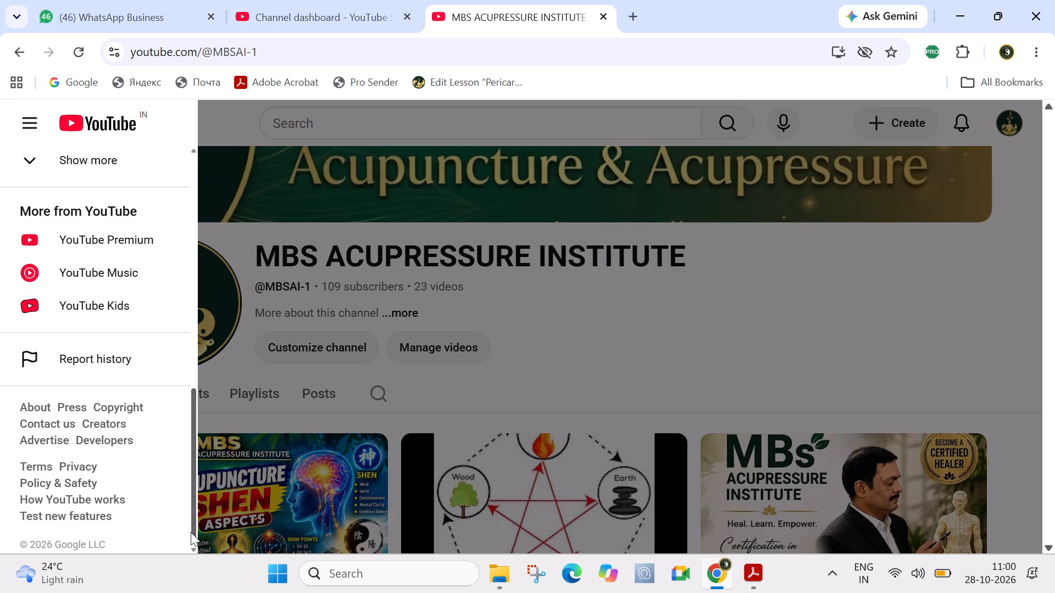
{"action": "left_click_drag", "start_coordinate": [191, 532], "coordinate": [191, 534]}
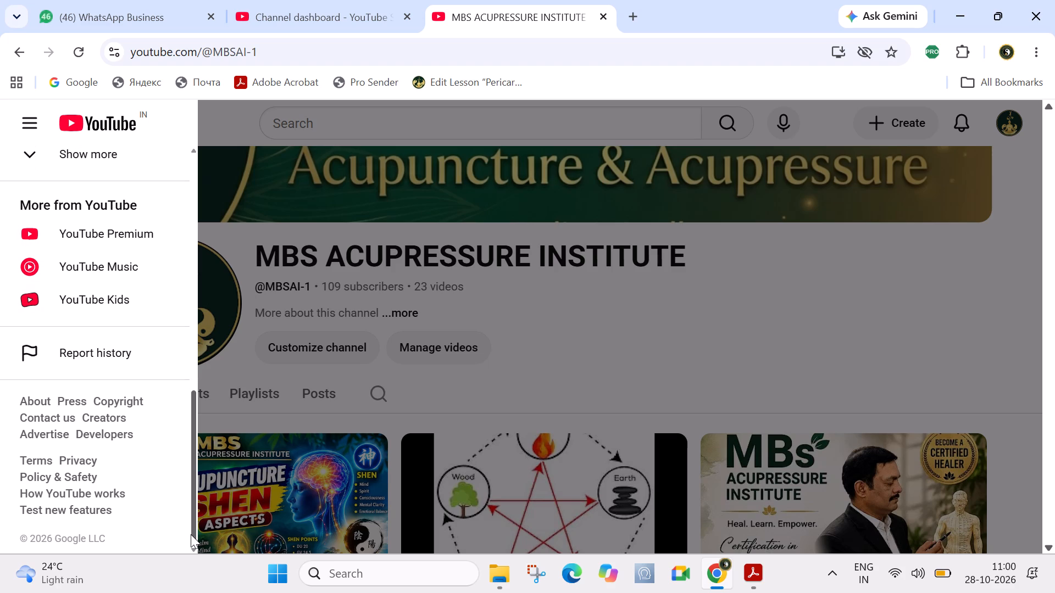
{"action": "left_click_drag", "start_coordinate": [191, 534], "coordinate": [191, 547]}
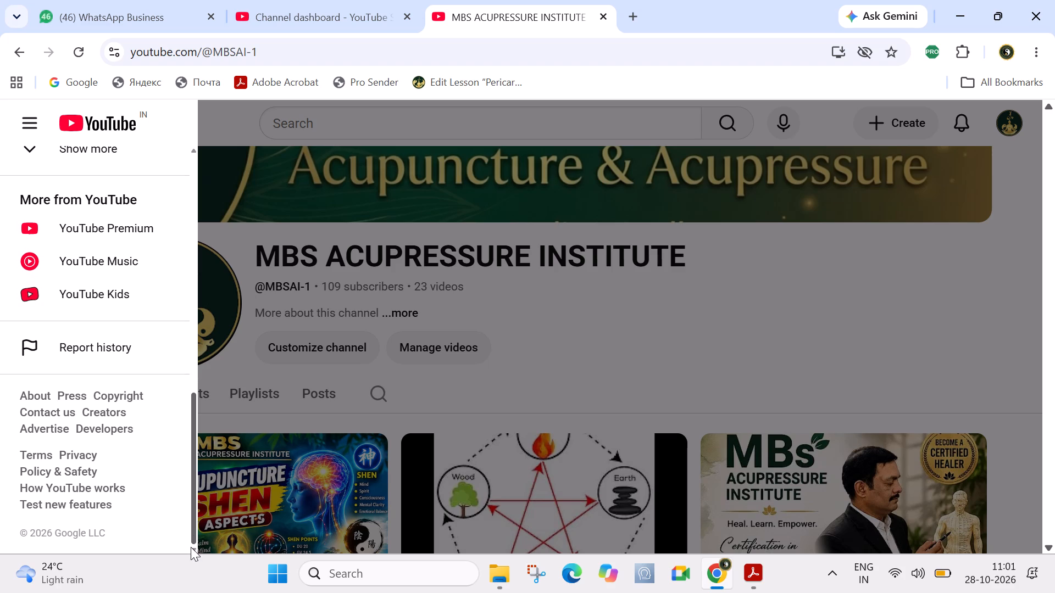
{"action": "left_click_drag", "start_coordinate": [191, 547], "coordinate": [192, 524]}
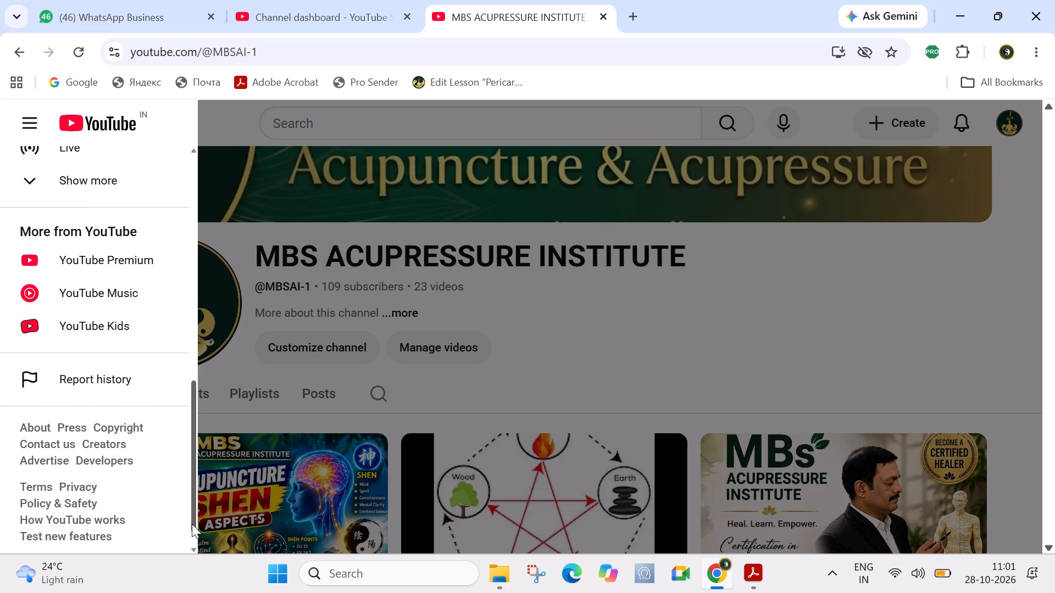
{"action": "left_click_drag", "start_coordinate": [192, 524], "coordinate": [192, 539]}
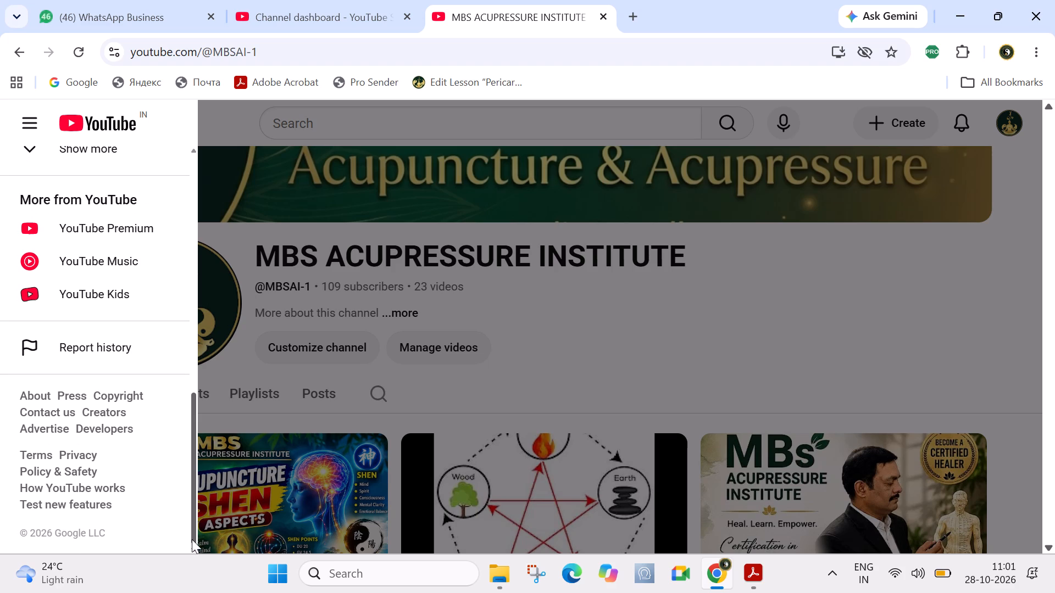
{"action": "left_click_drag", "start_coordinate": [192, 539], "coordinate": [192, 543]}
{"action": "left_click_drag", "start_coordinate": [192, 543], "coordinate": [202, 367]}
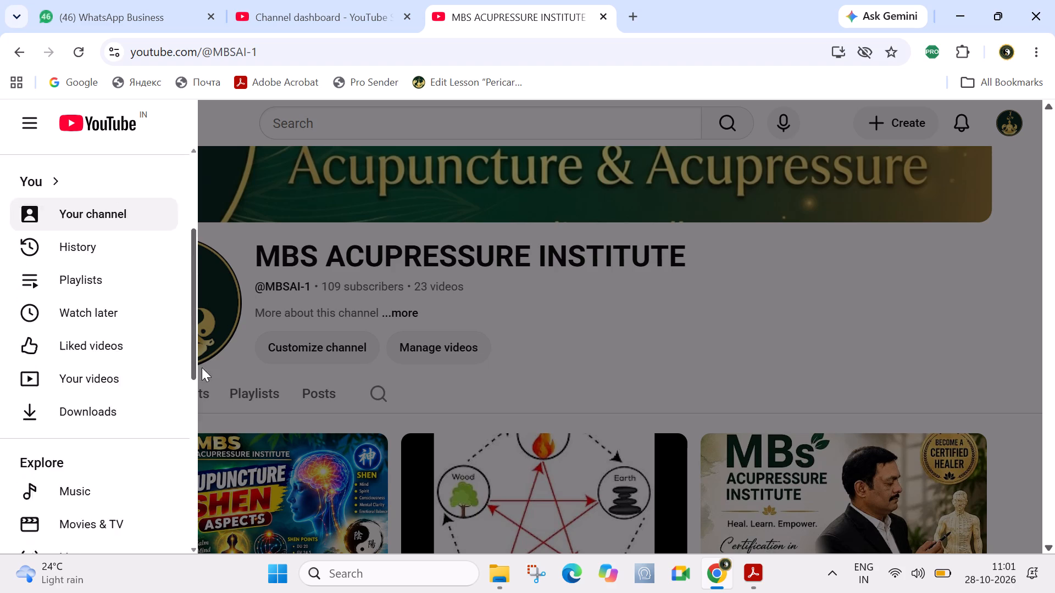
{"action": "left_click_drag", "start_coordinate": [202, 367], "coordinate": [212, 275]}
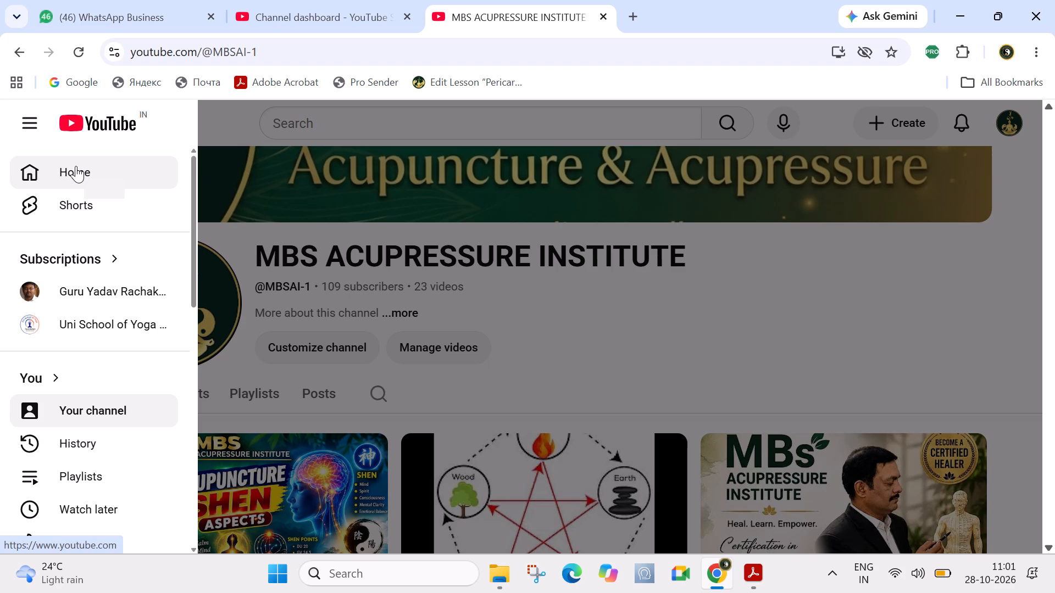
Go to the YouTube home page.
{"action": "left_click", "coordinate": [76, 166]}
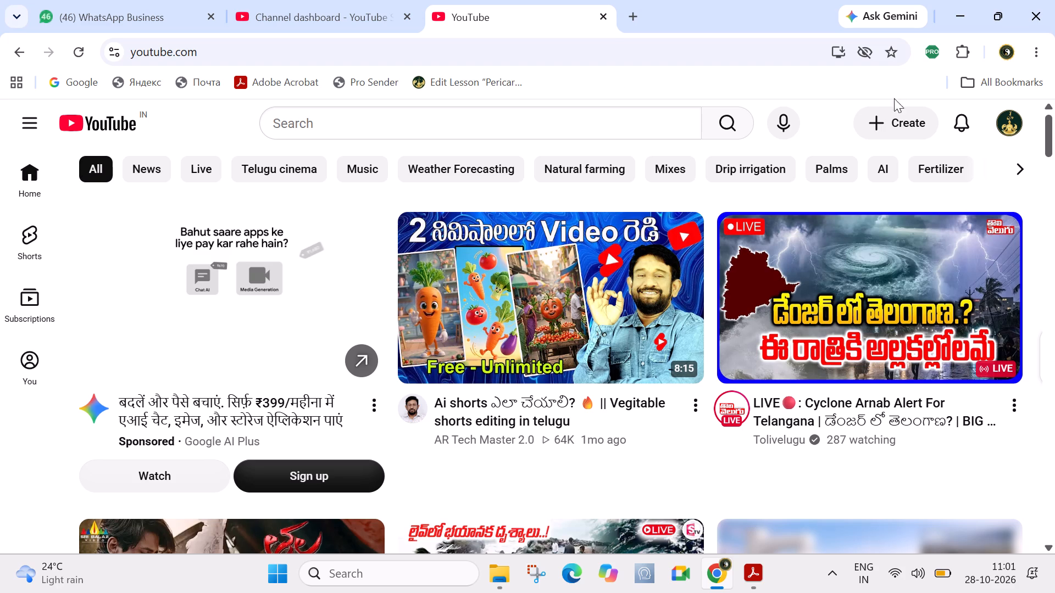
Open the account options for the institute's profile.
{"action": "left_click", "coordinate": [1009, 132]}
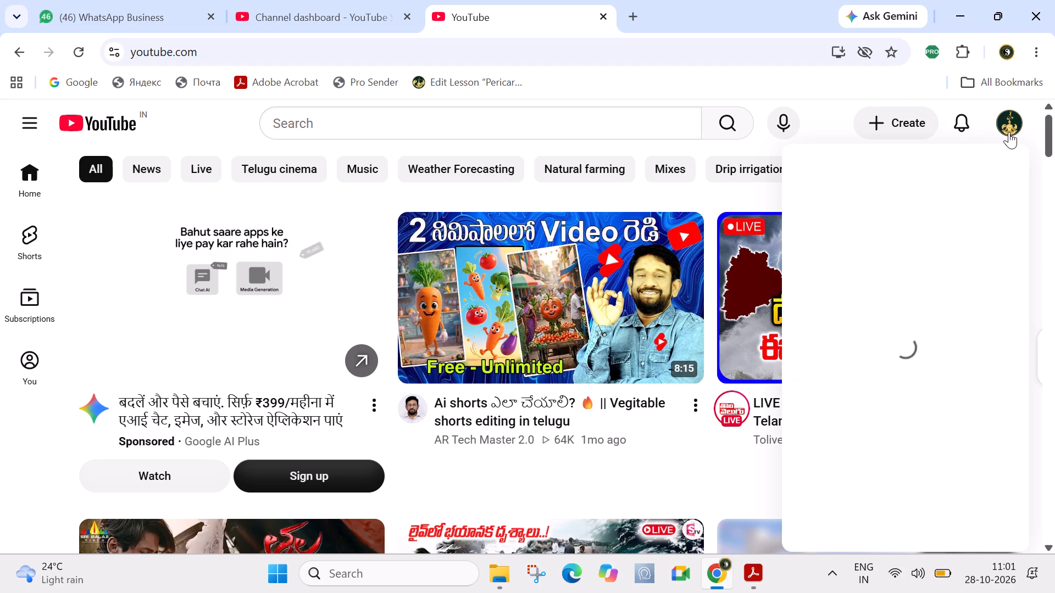
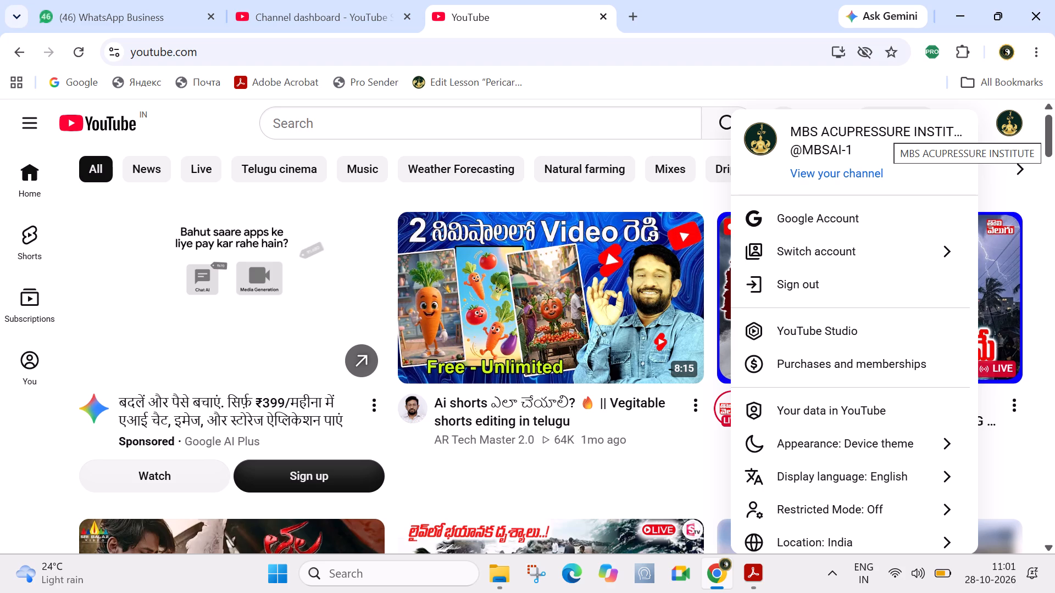
Go to the institute's own channel page and open its banner image for editing.
{"action": "left_click", "coordinate": [839, 172]}
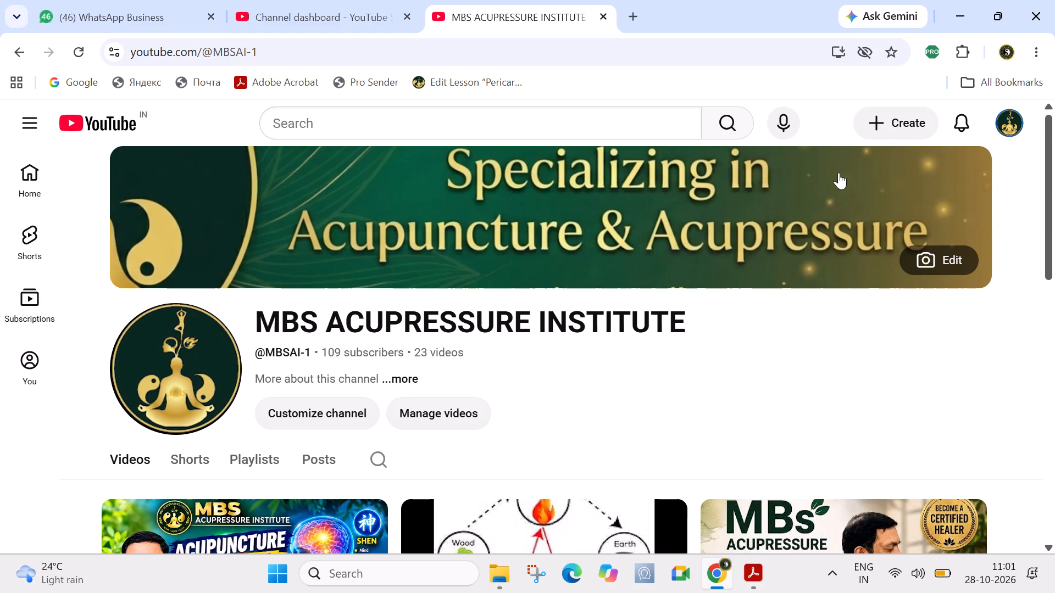
{"action": "left_click", "coordinate": [960, 262]}
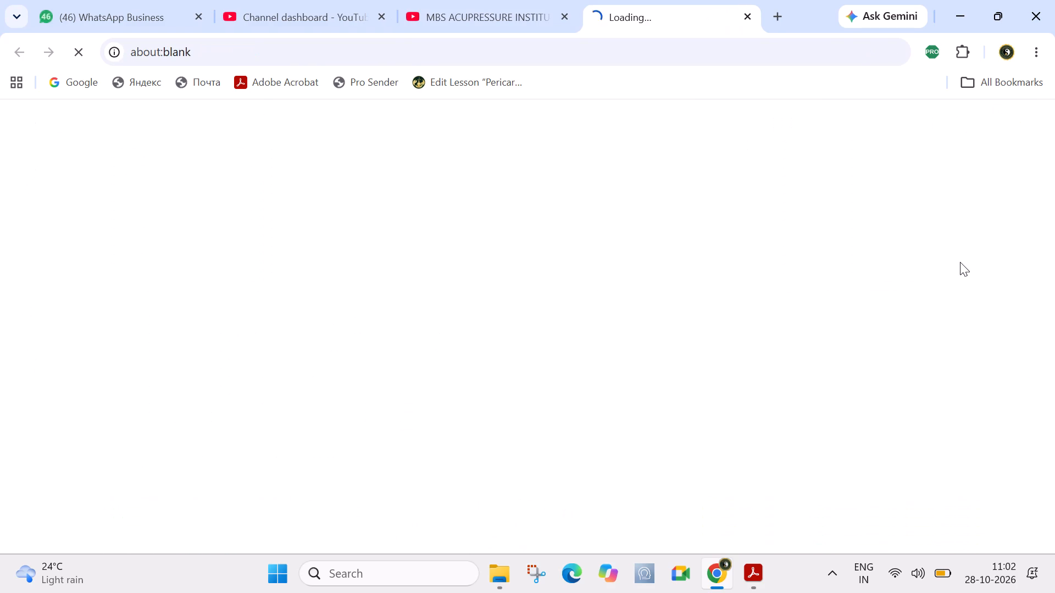
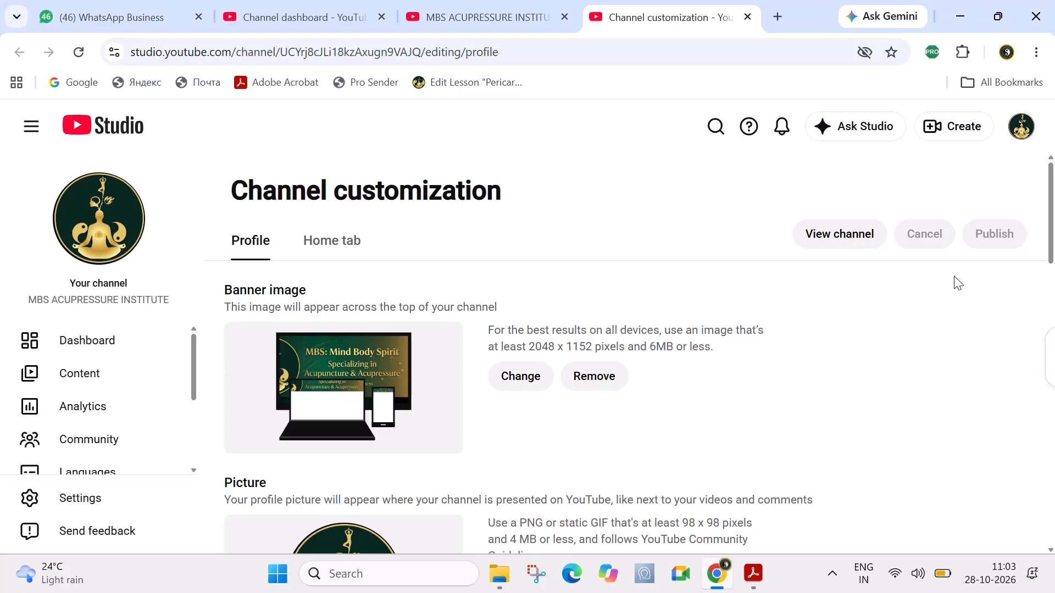
Begin the empty channel description with the therapy names "Acupressure, Acupuncture,".
{"action": "left_click_drag", "start_coordinate": [1048, 234], "coordinate": [1047, 290]}
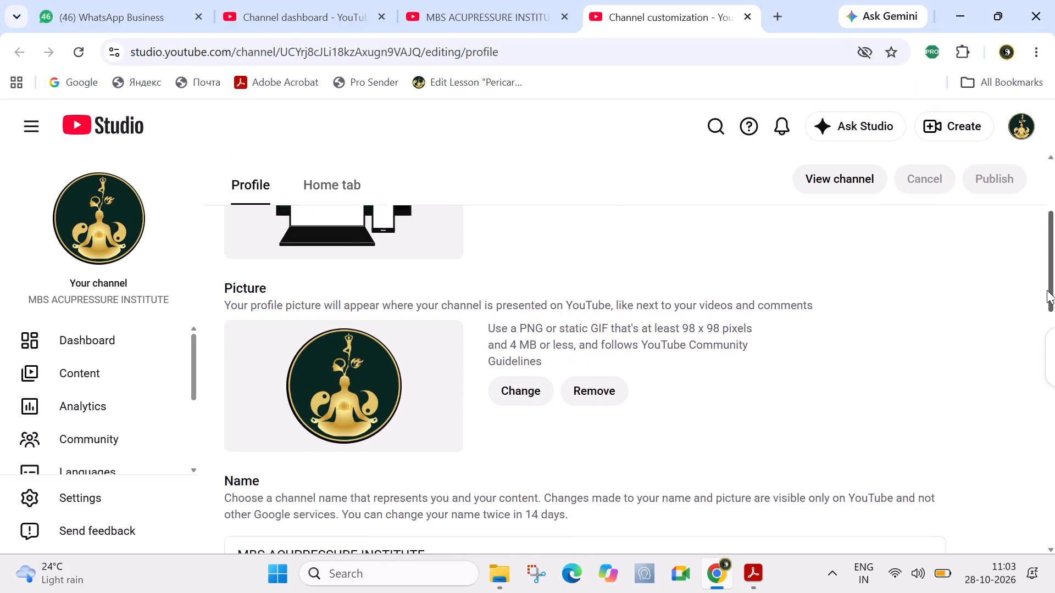
{"action": "left_click_drag", "start_coordinate": [1047, 290], "coordinate": [1054, 328]}
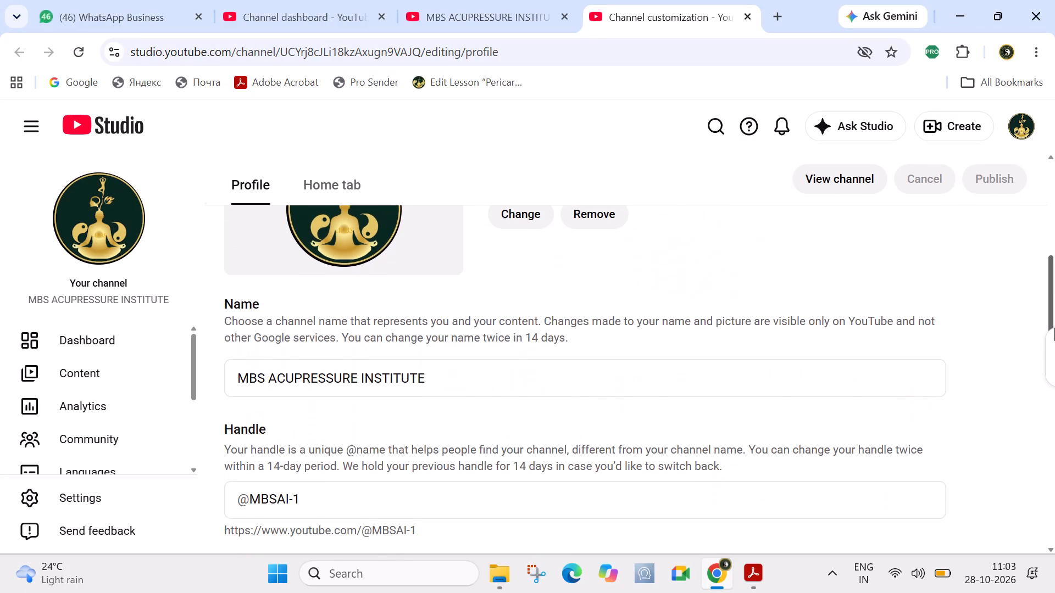
{"action": "left_click_drag", "start_coordinate": [1054, 328], "coordinate": [1054, 354]}
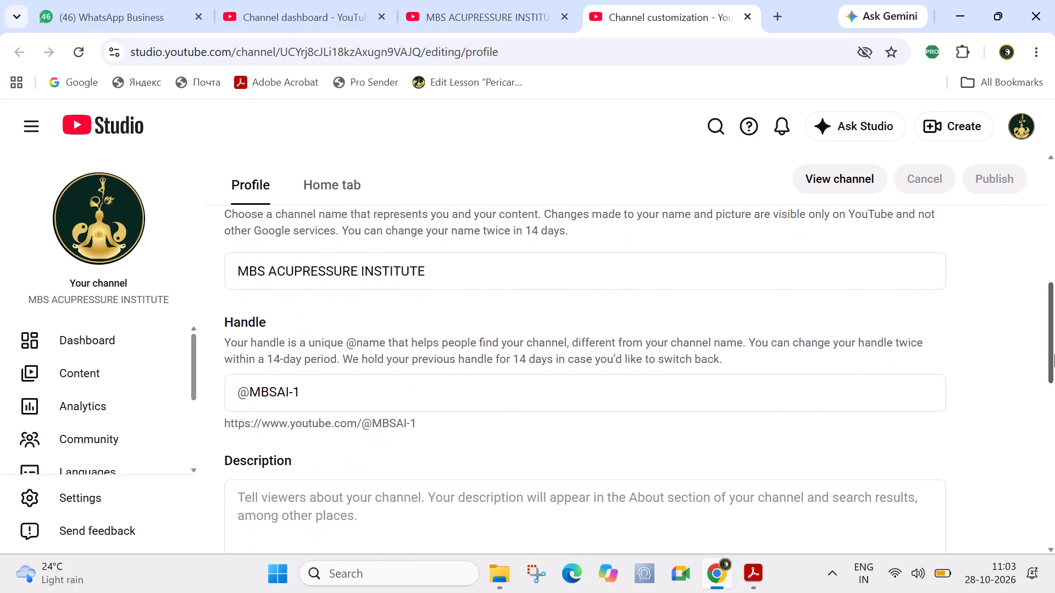
{"action": "left_click_drag", "start_coordinate": [1054, 354], "coordinate": [1054, 387]}
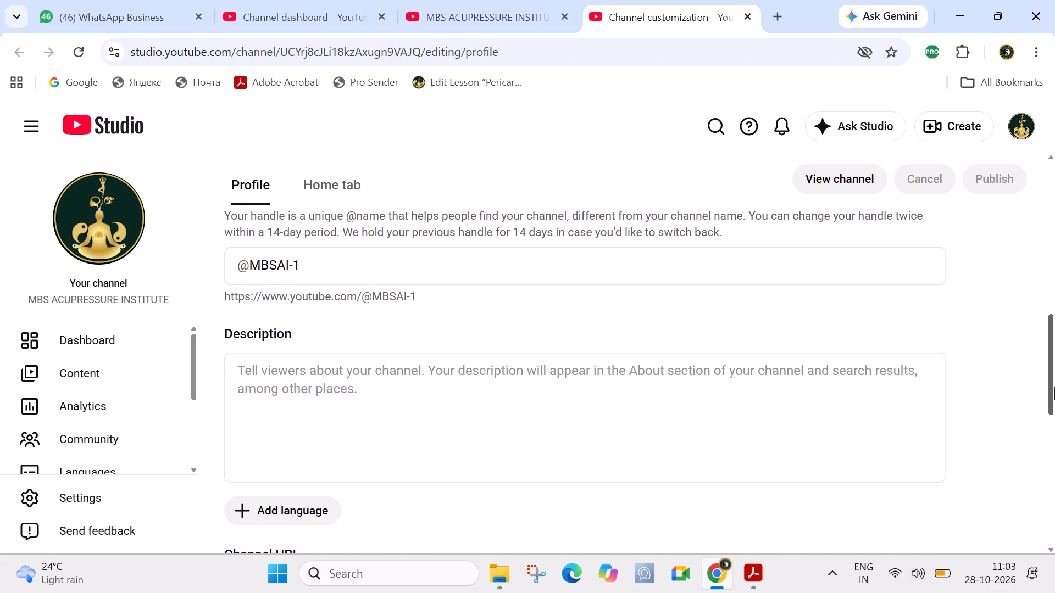
{"action": "left_click_drag", "start_coordinate": [1054, 387], "coordinate": [1054, 398]}
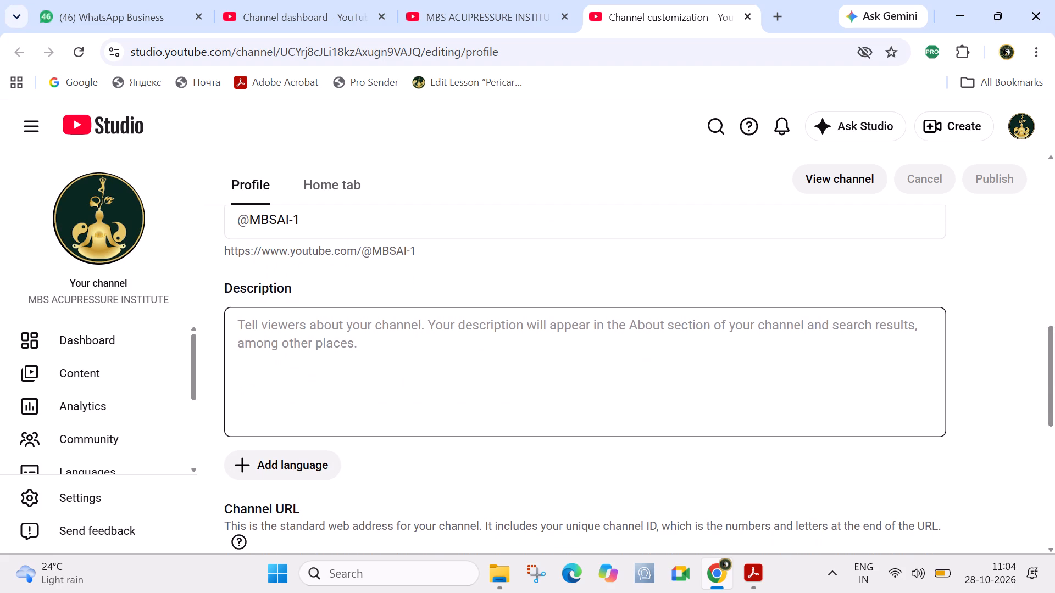
{"action": "left_click", "coordinate": [417, 345]}
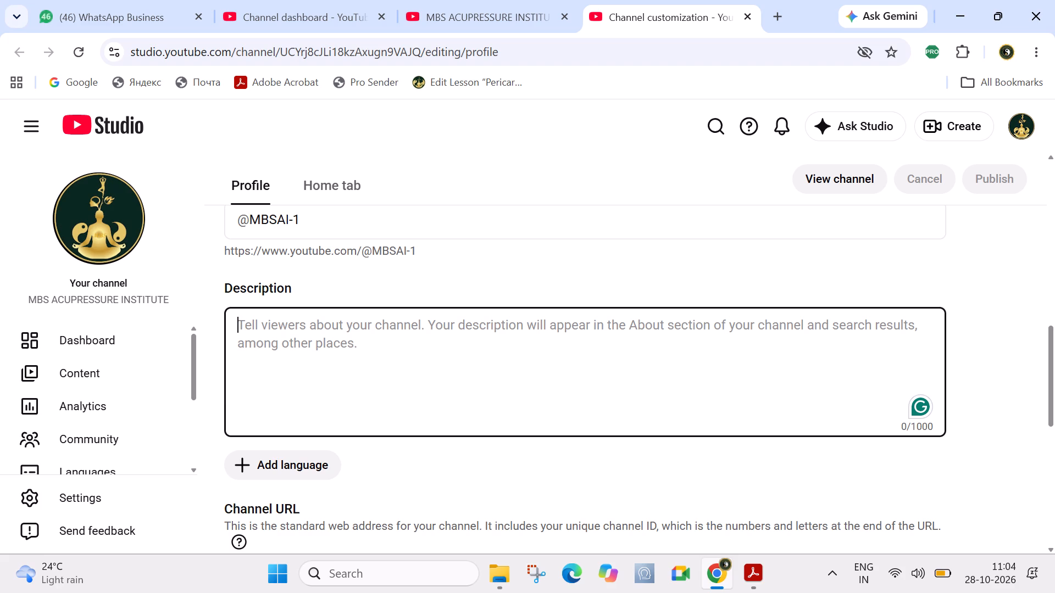
{"action": "type", "text": "Aco"}
{"action": "key", "text": "BackSpace"}
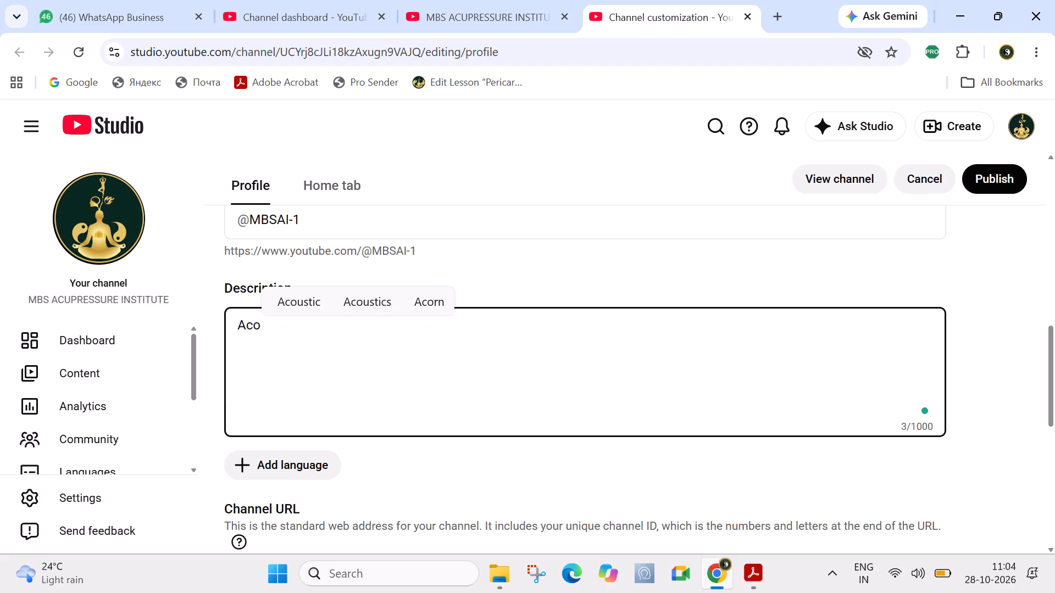
{"action": "key", "text": "u"}
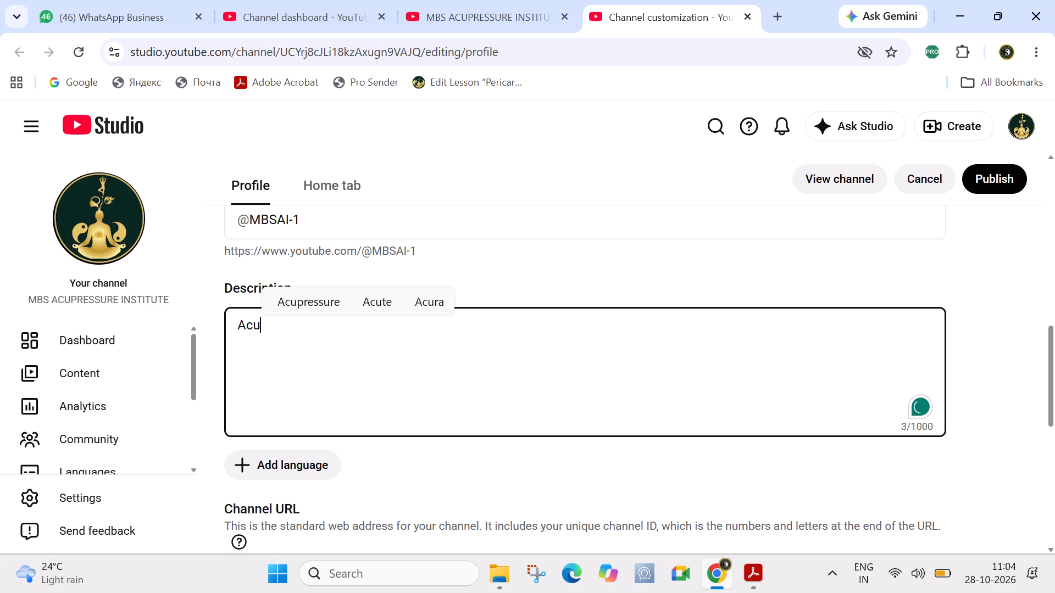
{"action": "key", "text": "p"}
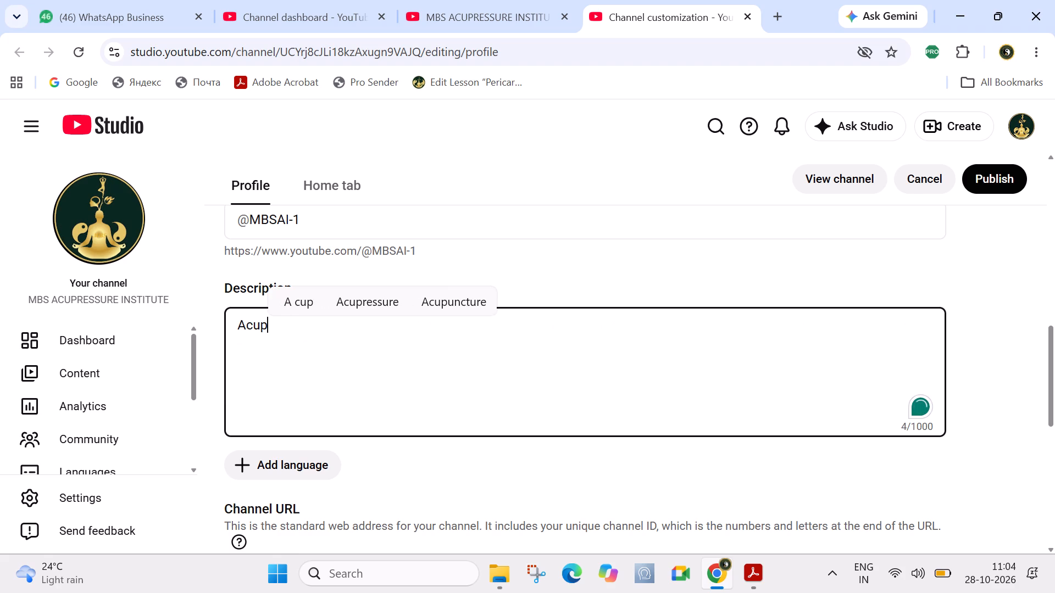
{"action": "left_click", "coordinate": [384, 300]}
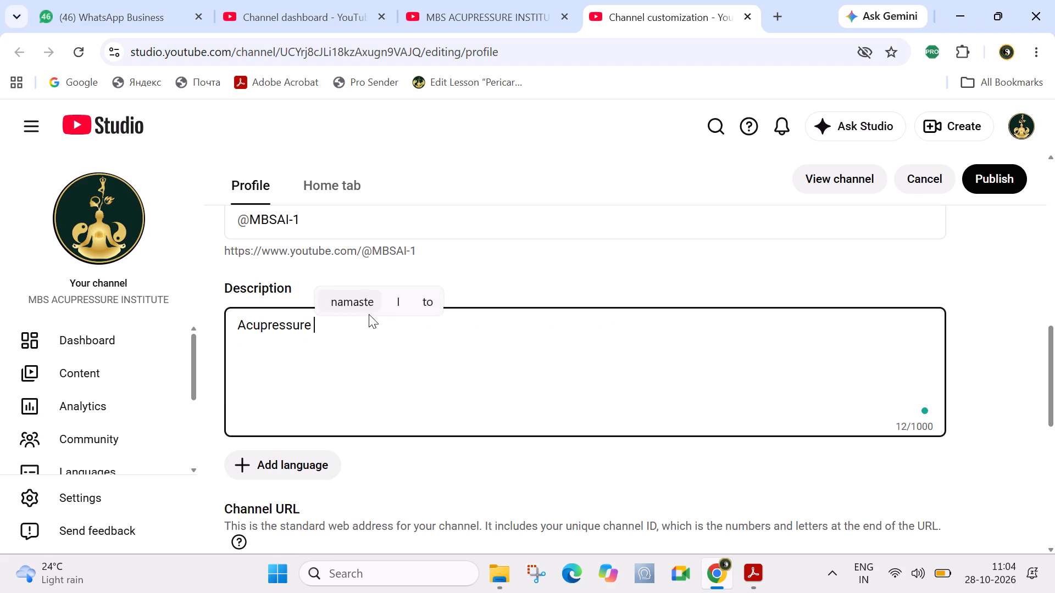
{"action": "key", "text": "BackSpace"}
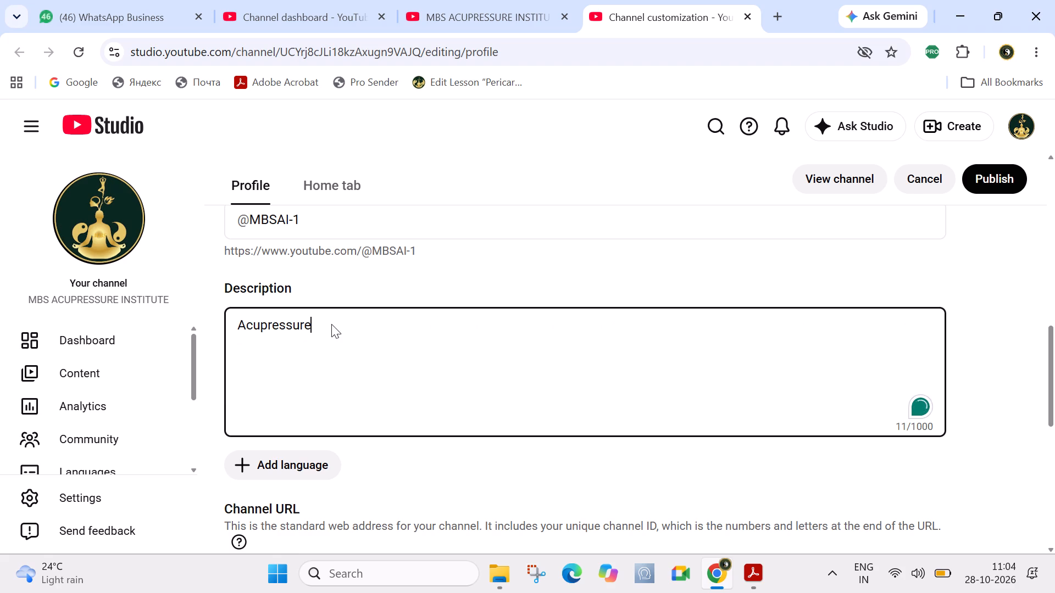
{"action": "key", "text": "comma"}
{"action": "key", "text": "space"}
{"action": "key", "text": "shift+a"}
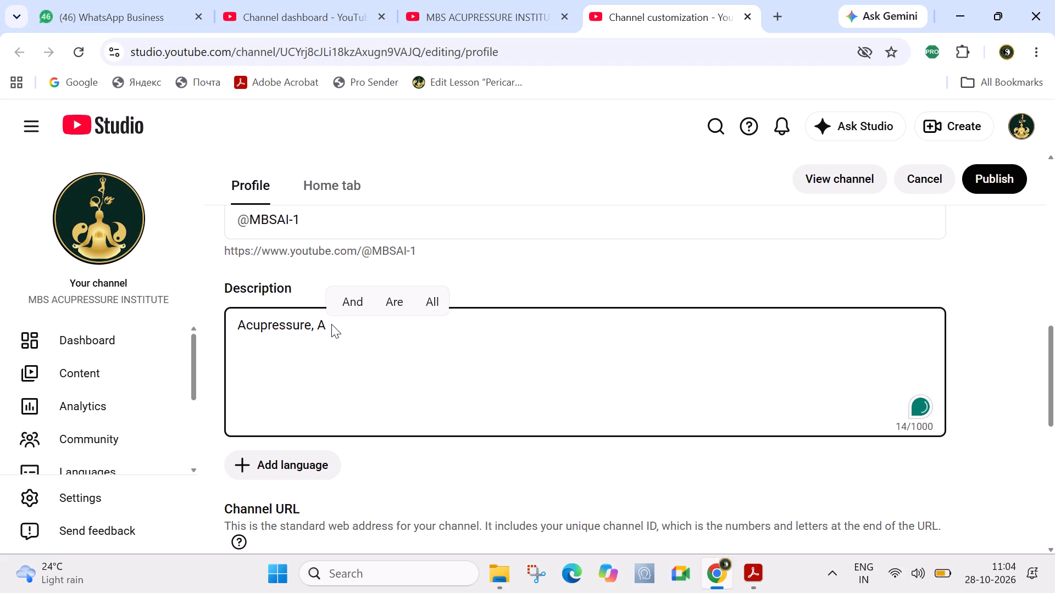
{"action": "type", "text": "cu"}
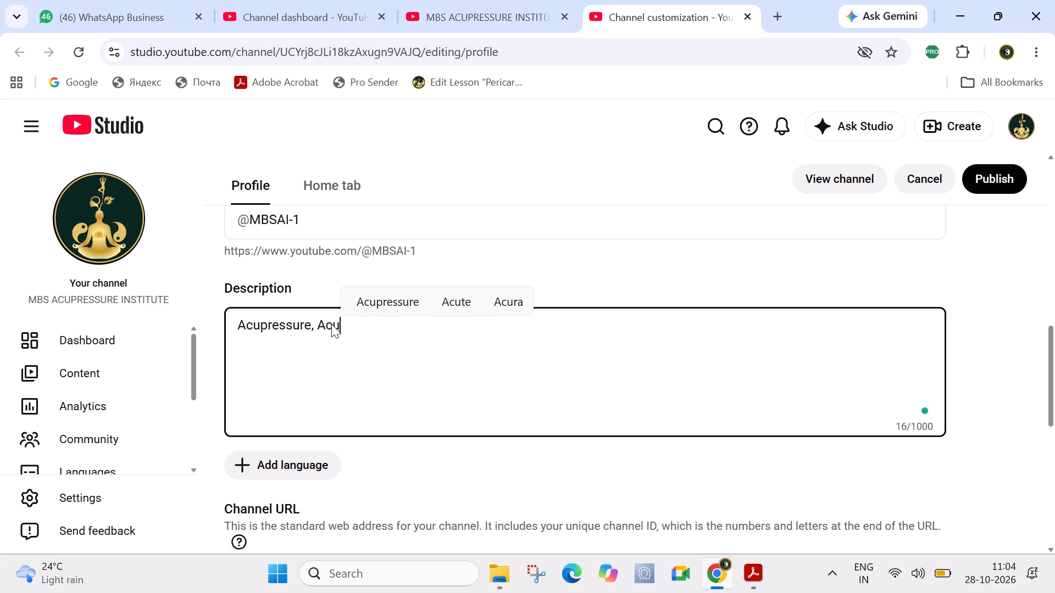
{"action": "type", "text": "puncture"}
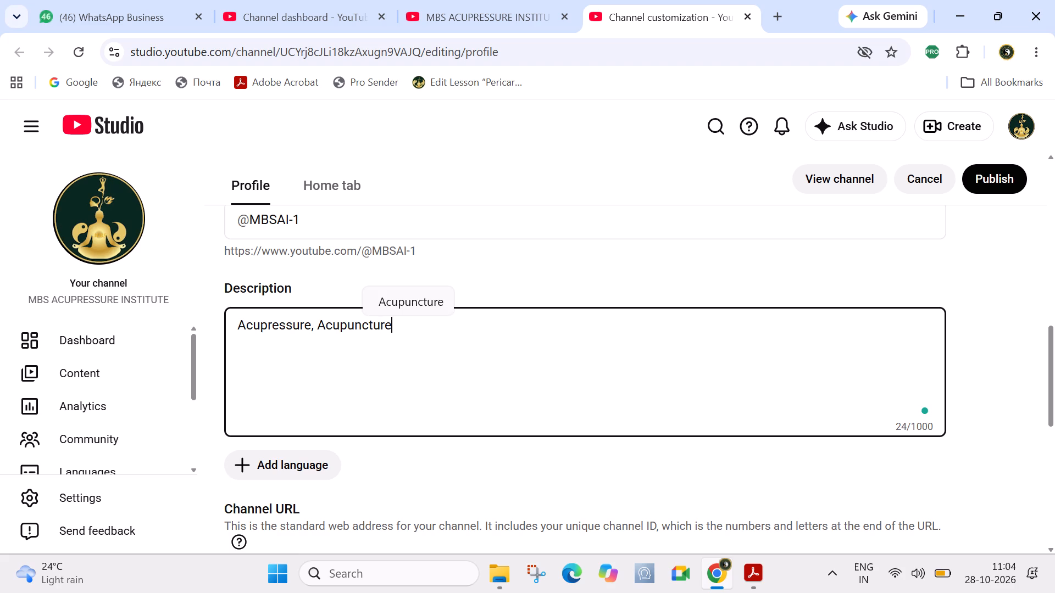
{"action": "key", "text": "space"}
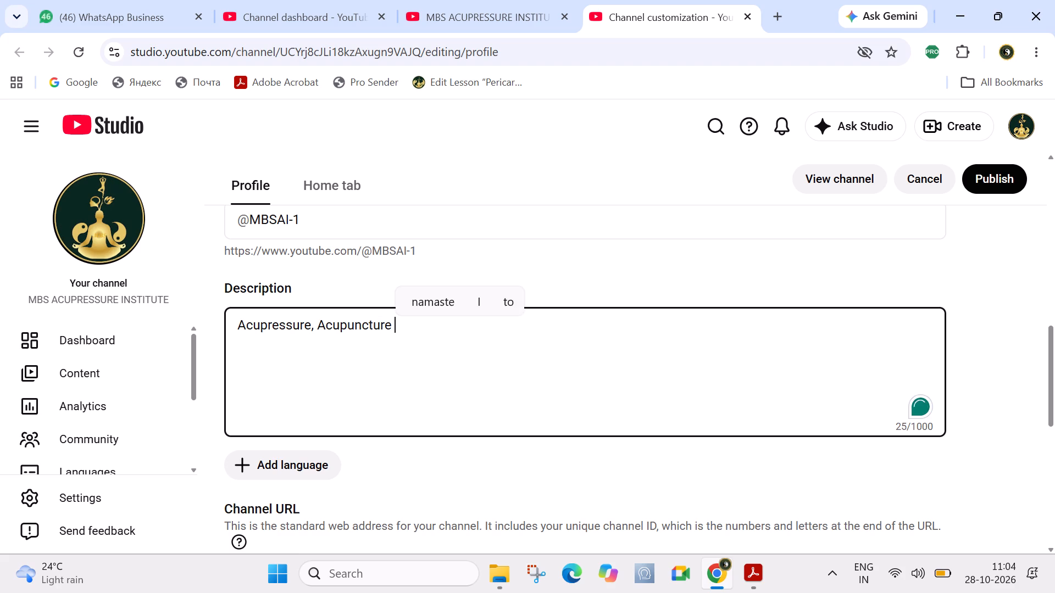
{"action": "key", "text": "BackSpace"}
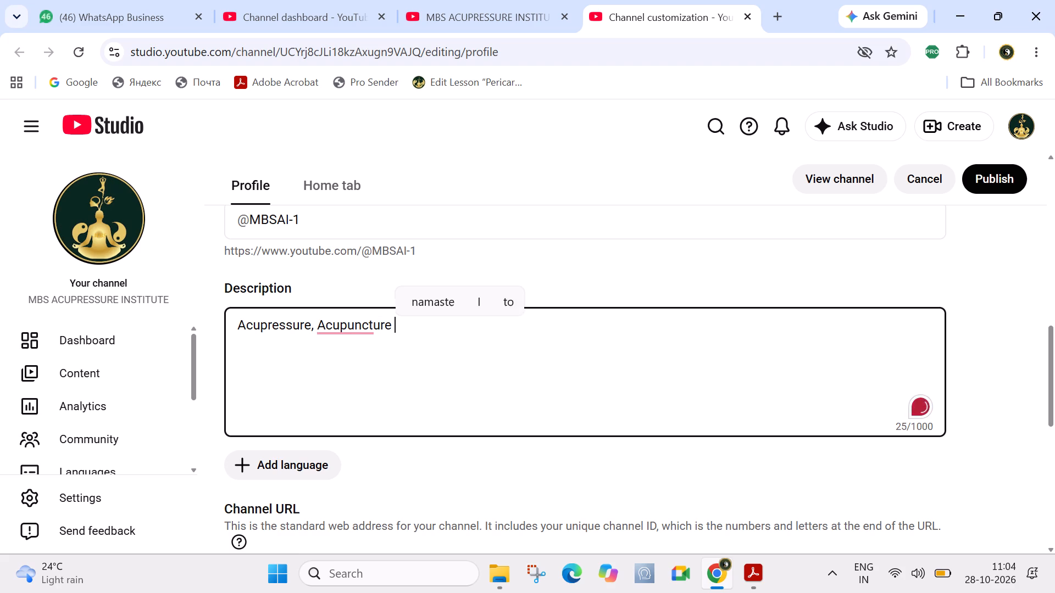
{"action": "type", "text": ","}
{"action": "key", "text": "space"}
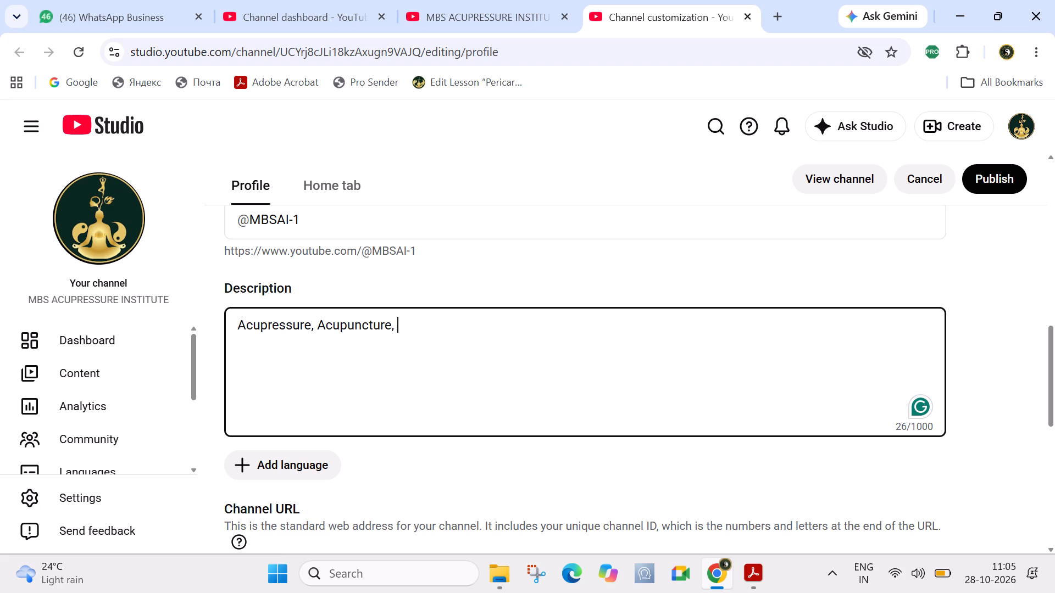
Continue the channel description's list with "Moxa, Cupping therapy,".
{"action": "key", "text": "shift+m"}
{"action": "key", "text": "o"}
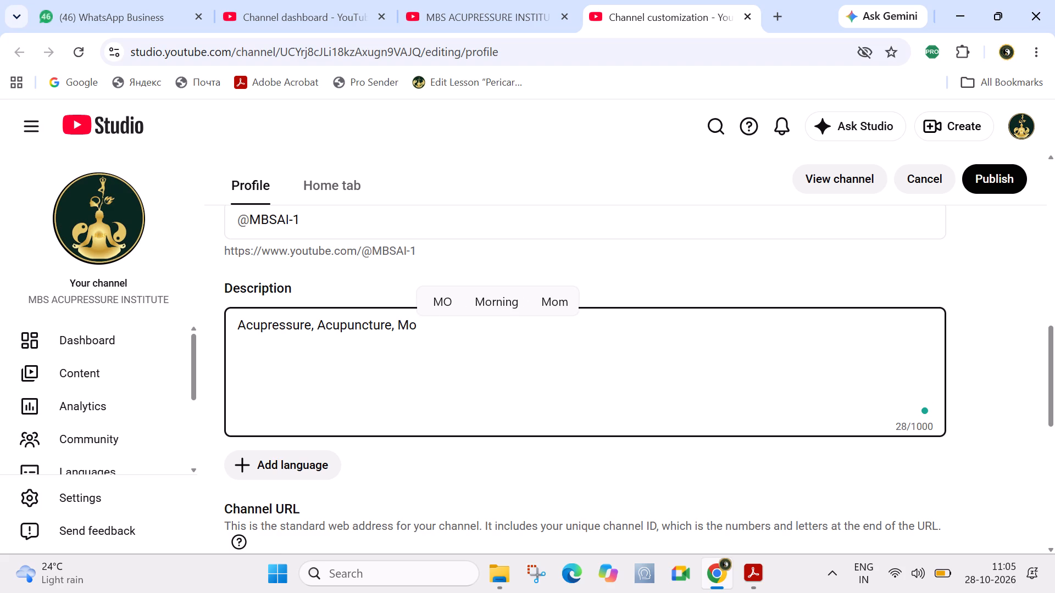
{"action": "key", "text": "x"}
{"action": "key", "text": "a"}
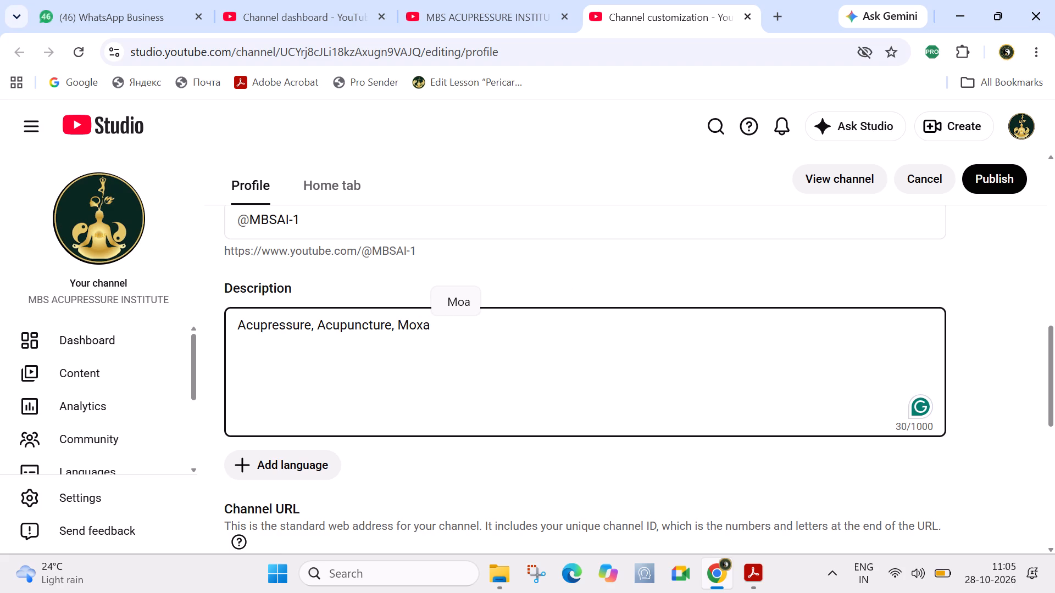
{"action": "type", "text": ","}
{"action": "key", "text": "space"}
{"action": "type", "text": "Cu"}
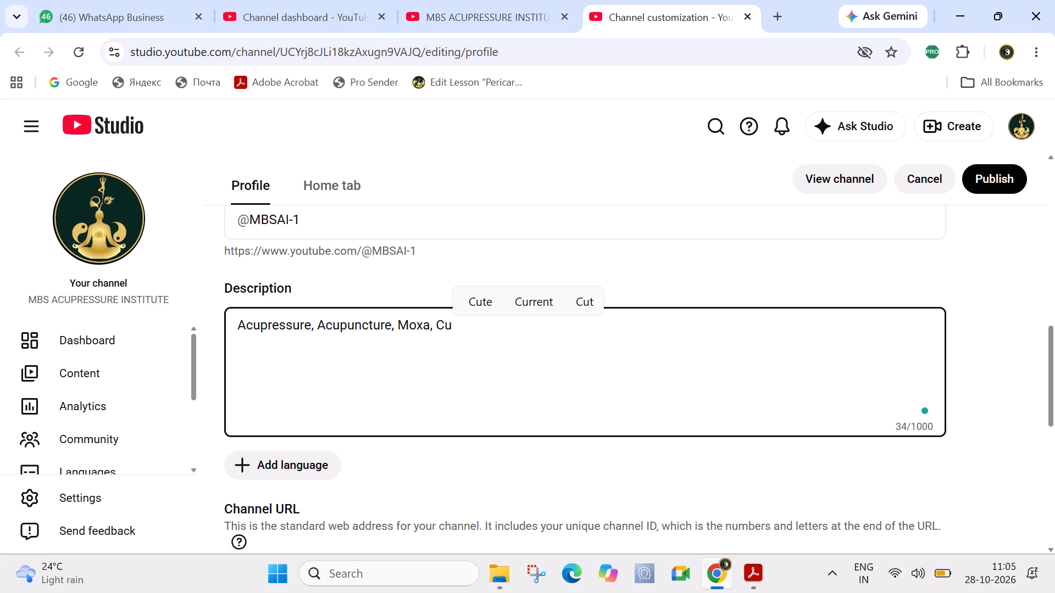
{"action": "type", "text": "ppi"}
{"action": "type", "text": "ng"}
{"action": "key", "text": "space"}
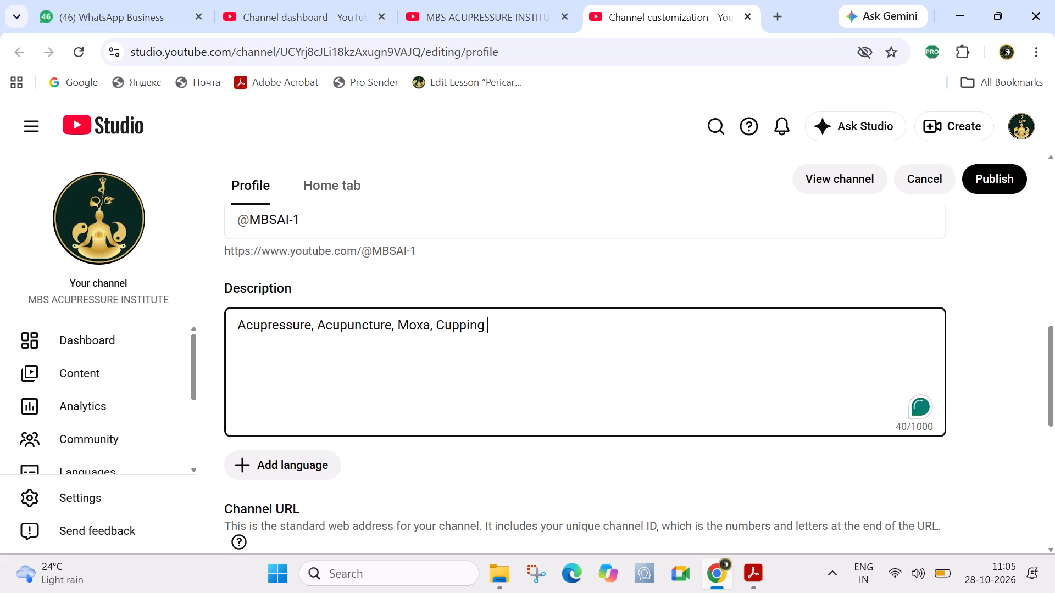
{"action": "type", "text": "the"}
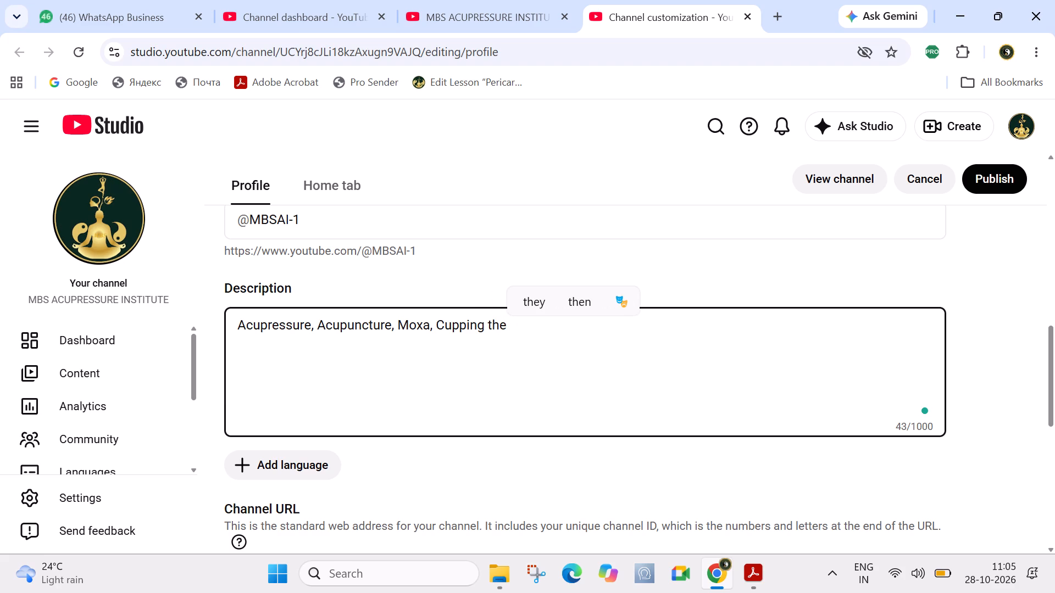
{"action": "type", "text": "ra"}
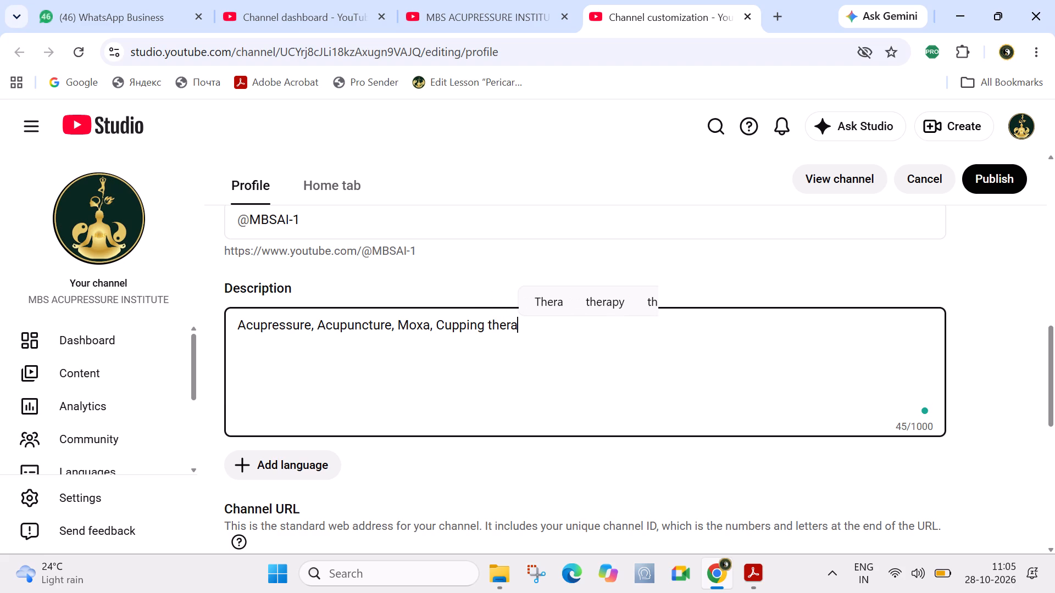
{"action": "type", "text": "py"}
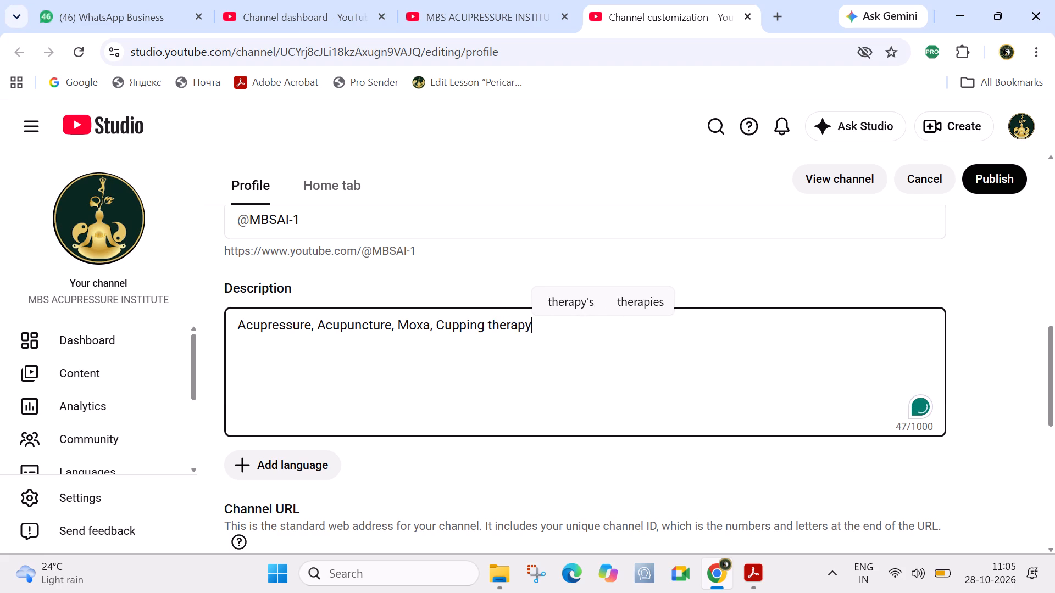
{"action": "key", "text": "space"}
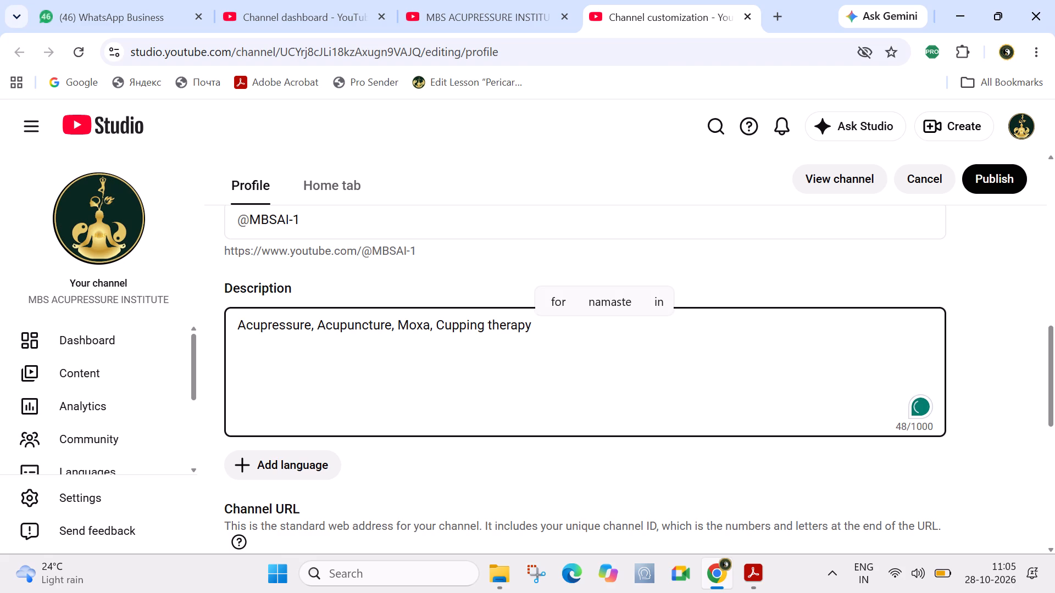
{"action": "key", "text": "BackSpace"}
{"action": "type", "text": ","}
{"action": "key", "text": "space"}
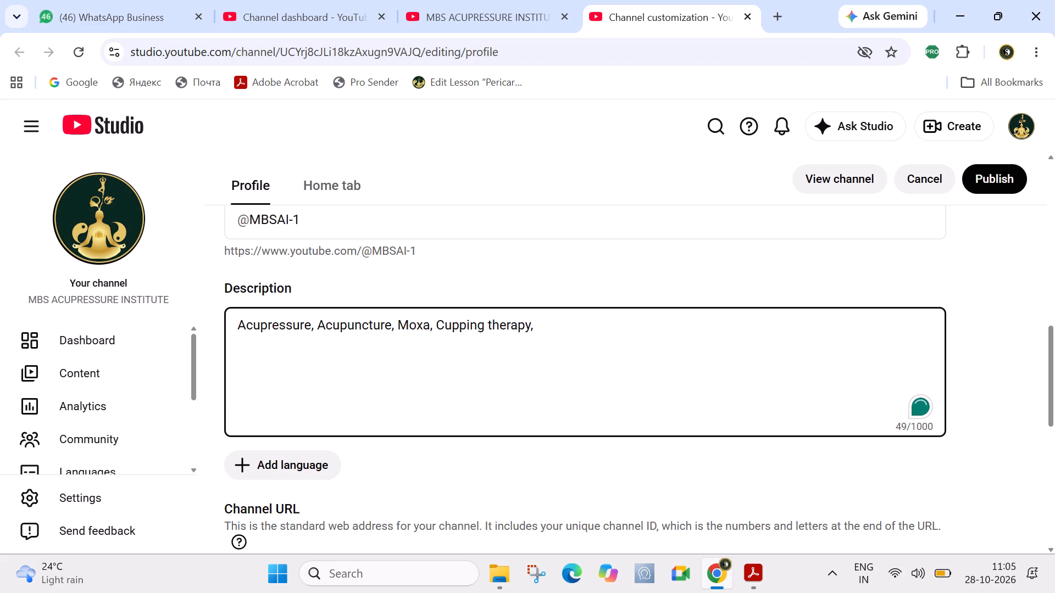
{"action": "key", "text": "space"}
{"action": "key", "text": "BackSpace"}
Add "Alternative Therapies," to the end of the channel description's list.
{"action": "key", "text": "shift+a"}
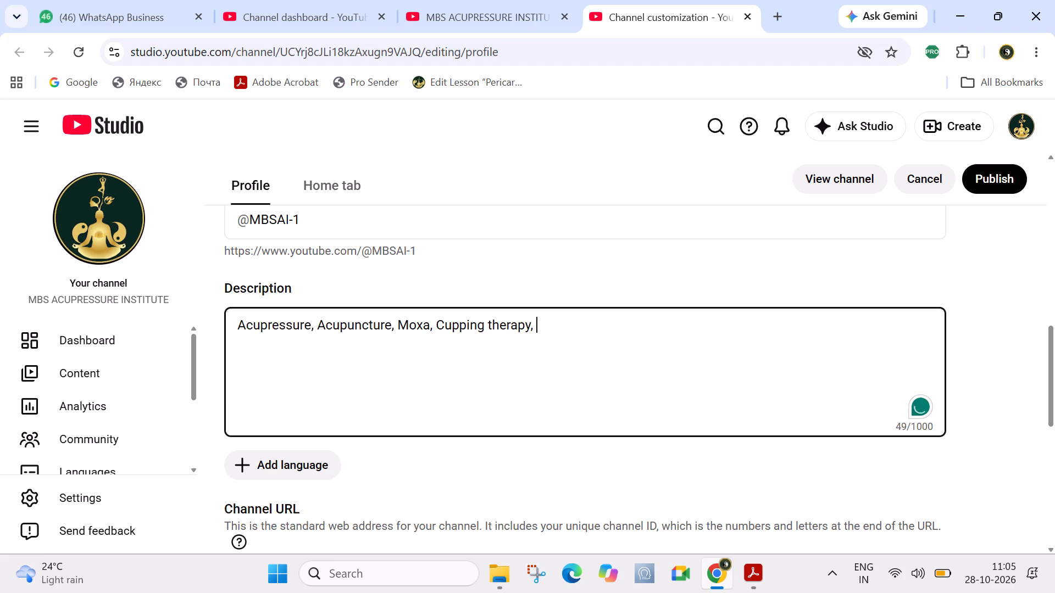
{"action": "key", "text": "l"}
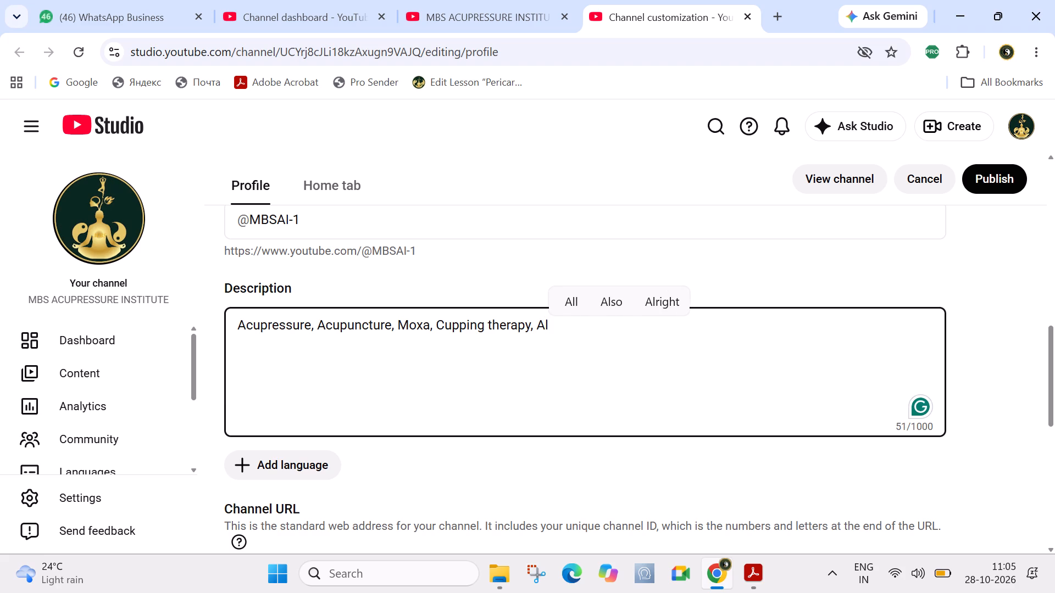
{"action": "type", "text": "ter"}
{"action": "type", "text": "nati"}
{"action": "type", "text": "ve"}
{"action": "key", "text": "space"}
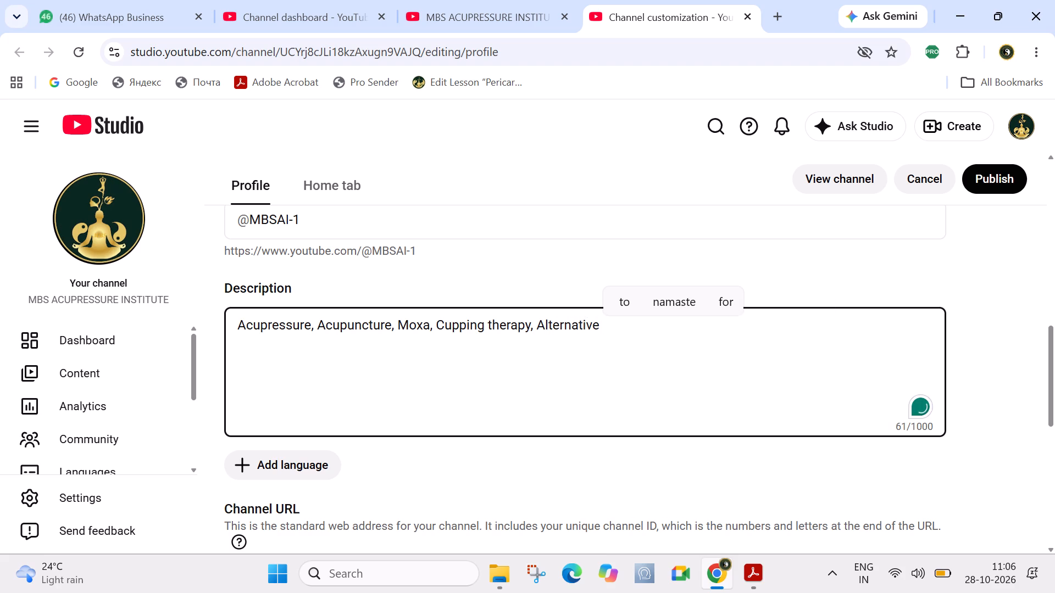
{"action": "type", "text": "Ther"}
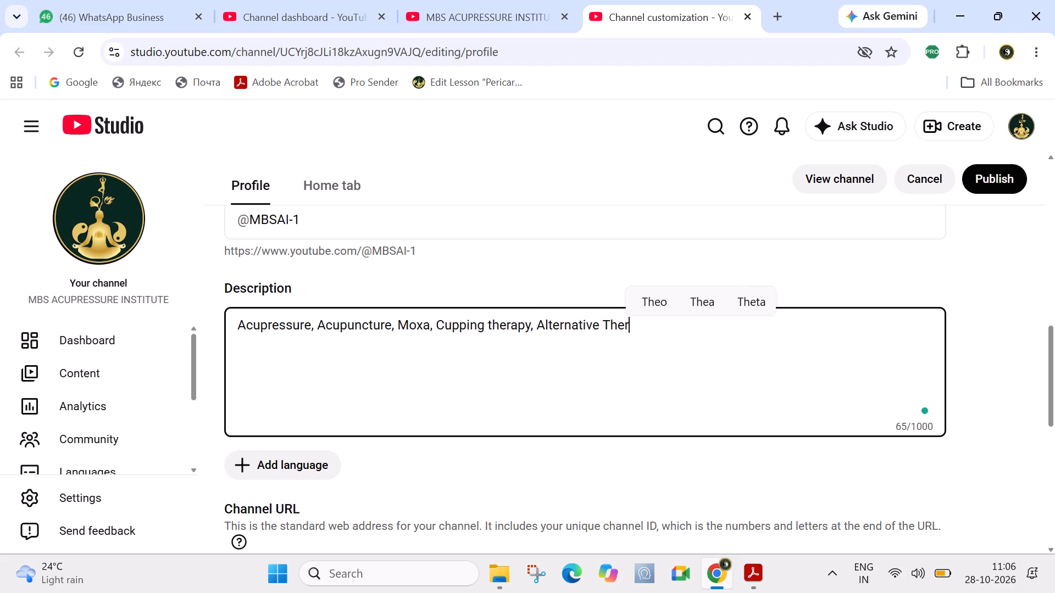
{"action": "type", "text": "ap"}
{"action": "key", "text": "y"}
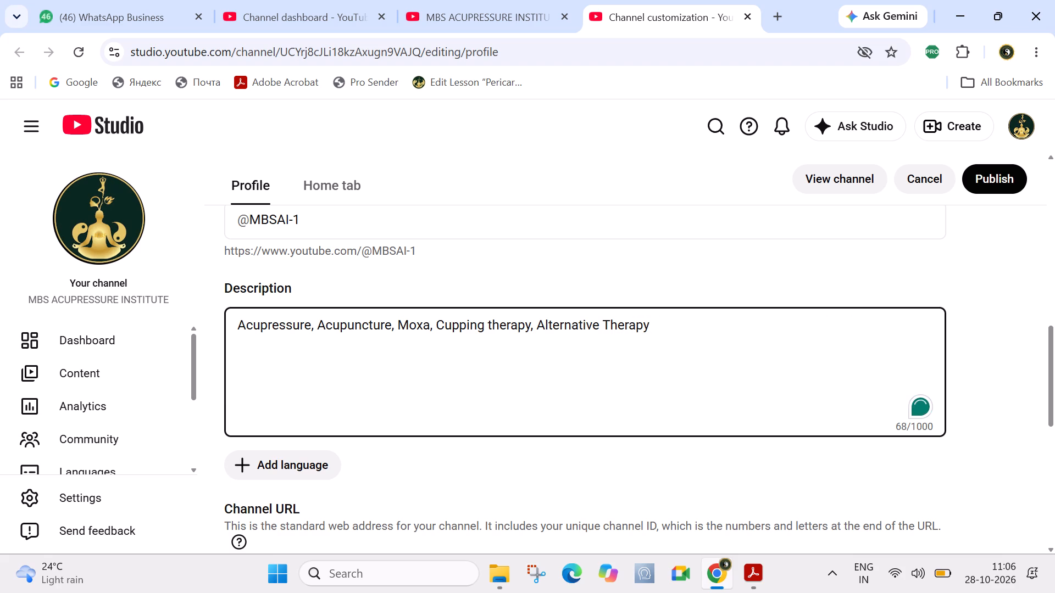
{"action": "key", "text": "BackSpace"}
{"action": "type", "text": "ies"}
{"action": "type", "text": ","}
Add "Holistic Healing" after "Alternative Therapies," in the channel description.
{"action": "key", "text": "space"}
{"action": "key", "text": "shift+h"}
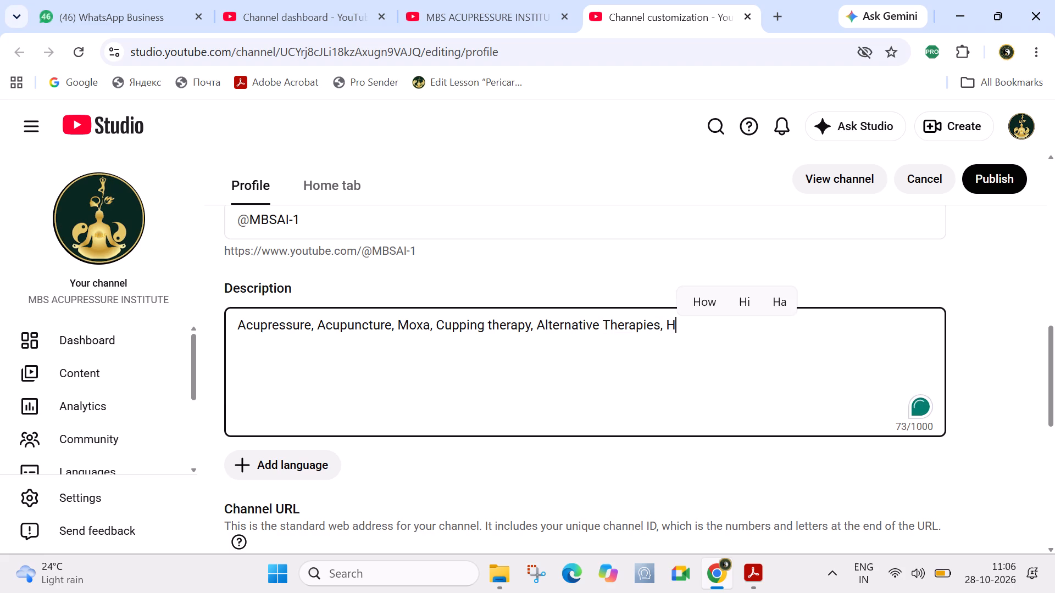
{"action": "type", "text": "ol"}
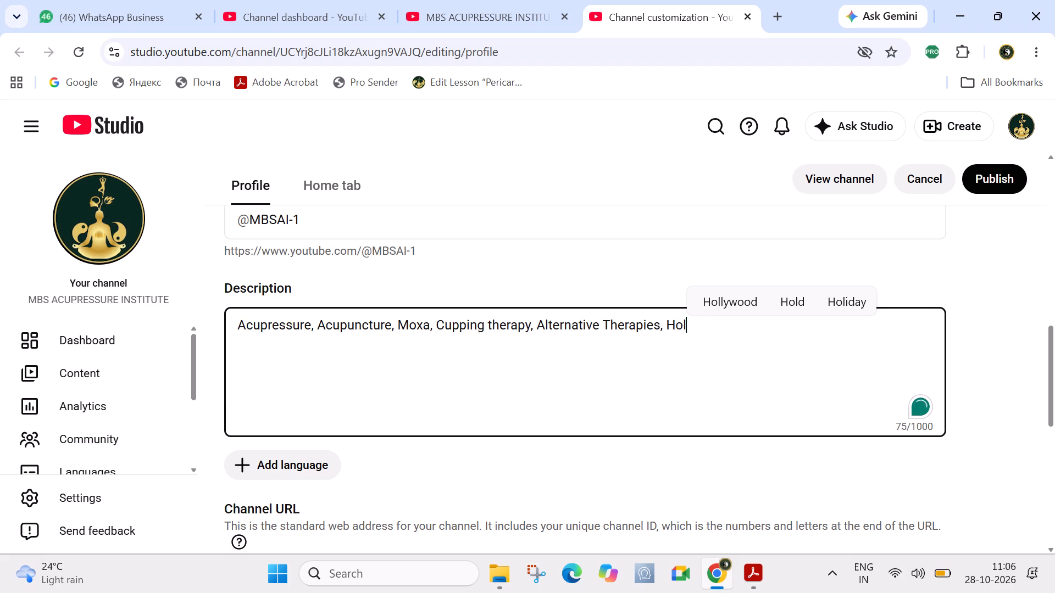
{"action": "key", "text": "i"}
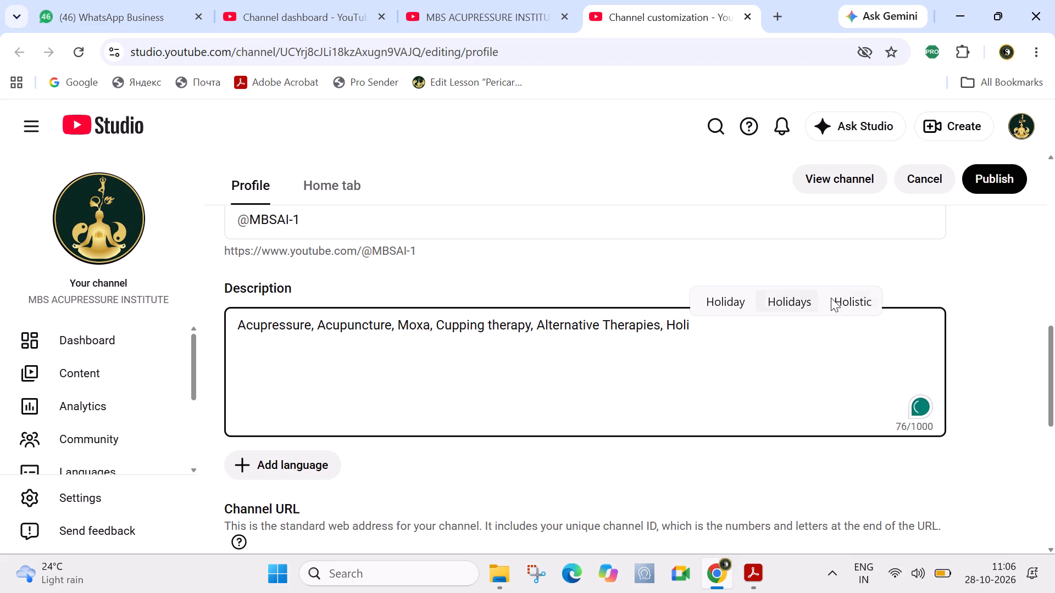
{"action": "left_click", "coordinate": [859, 299]}
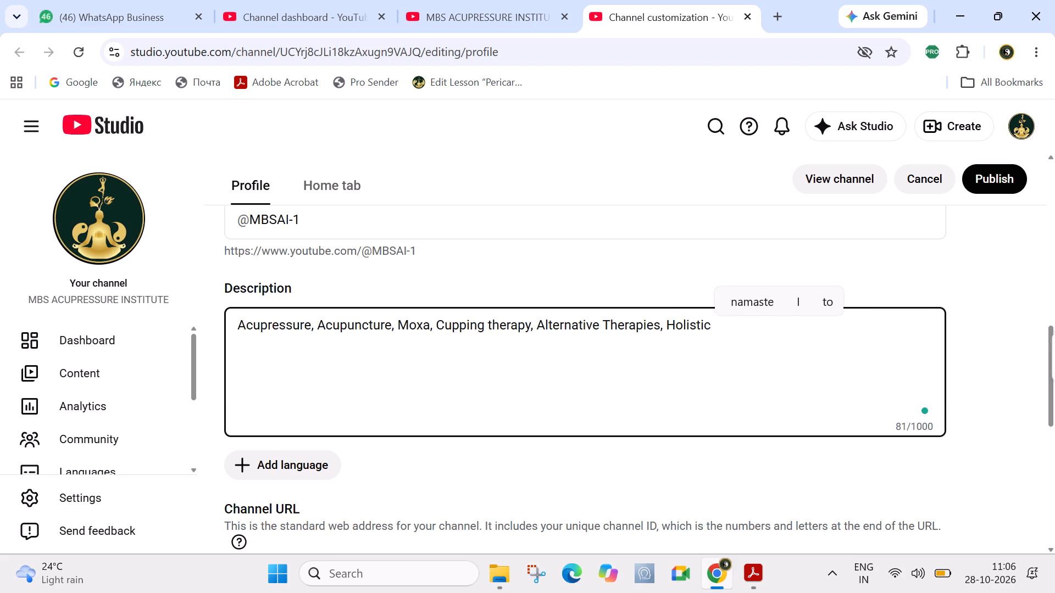
{"action": "type", "text": "Heal"}
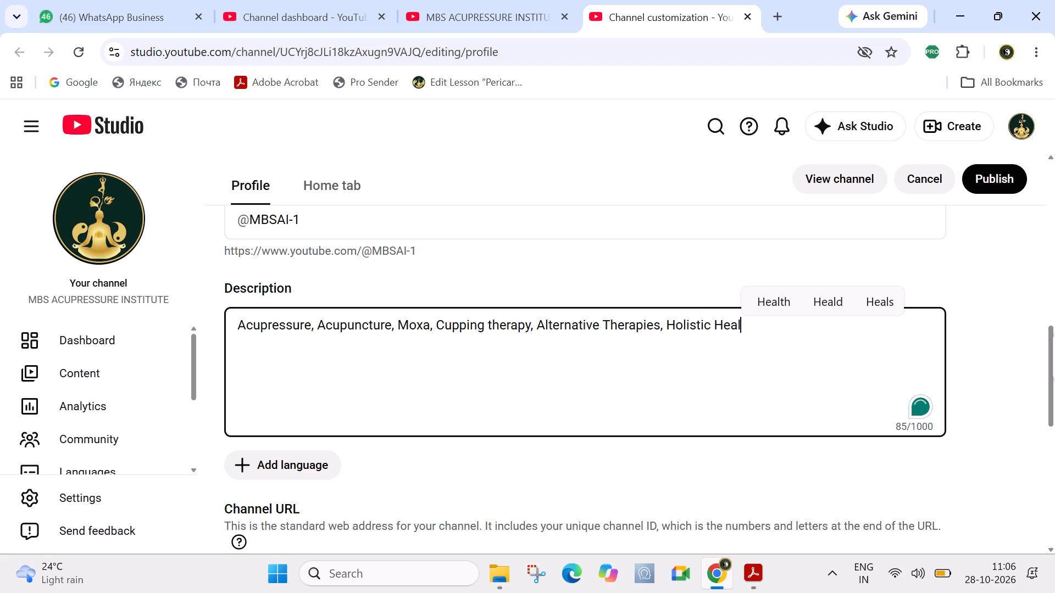
{"action": "type", "text": "ing"}
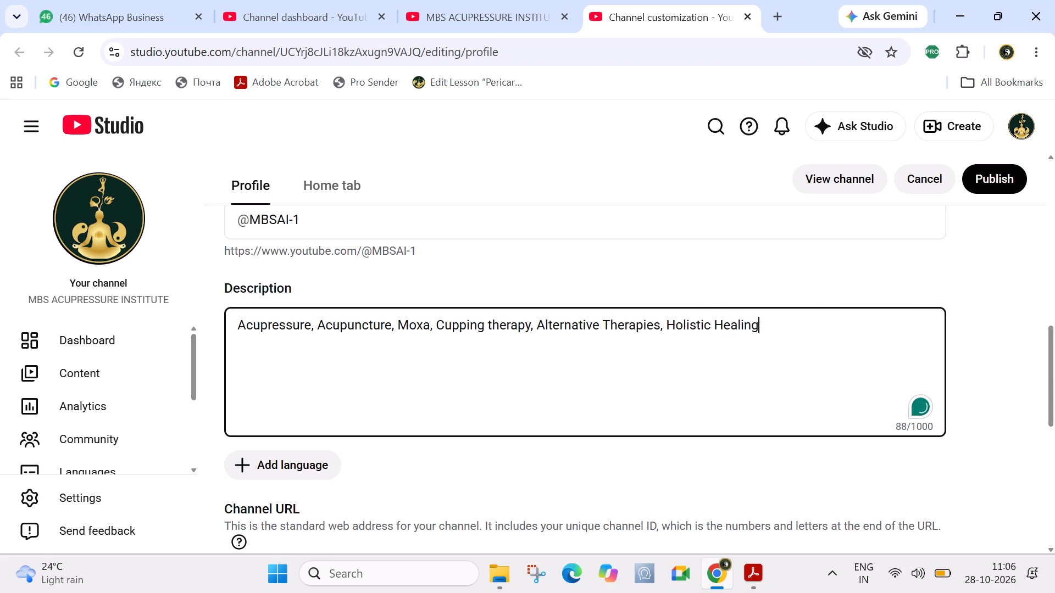
{"action": "key", "text": "space"}
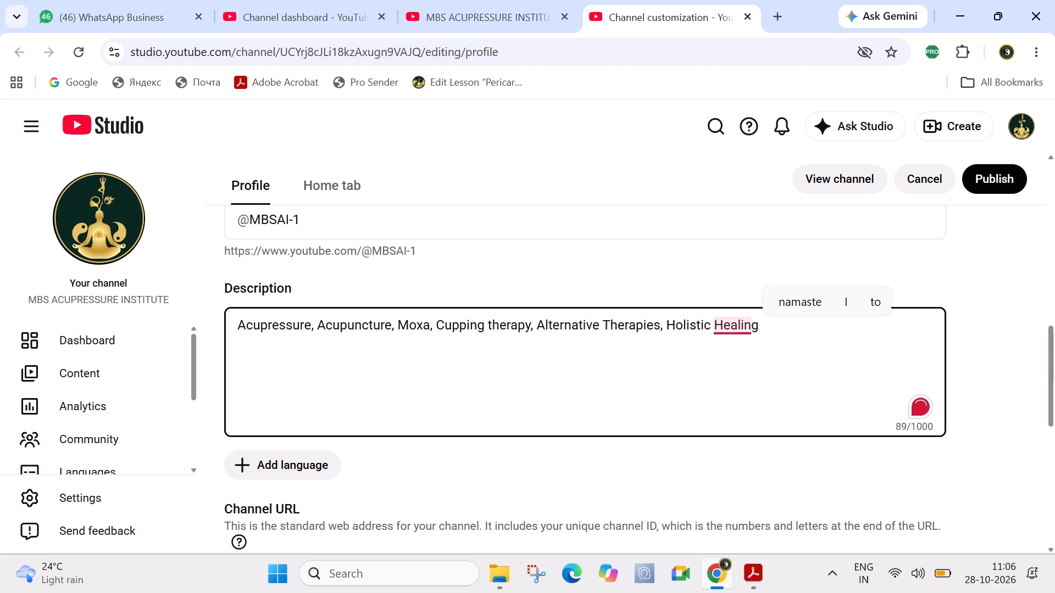
{"action": "left_click", "coordinate": [752, 374]}
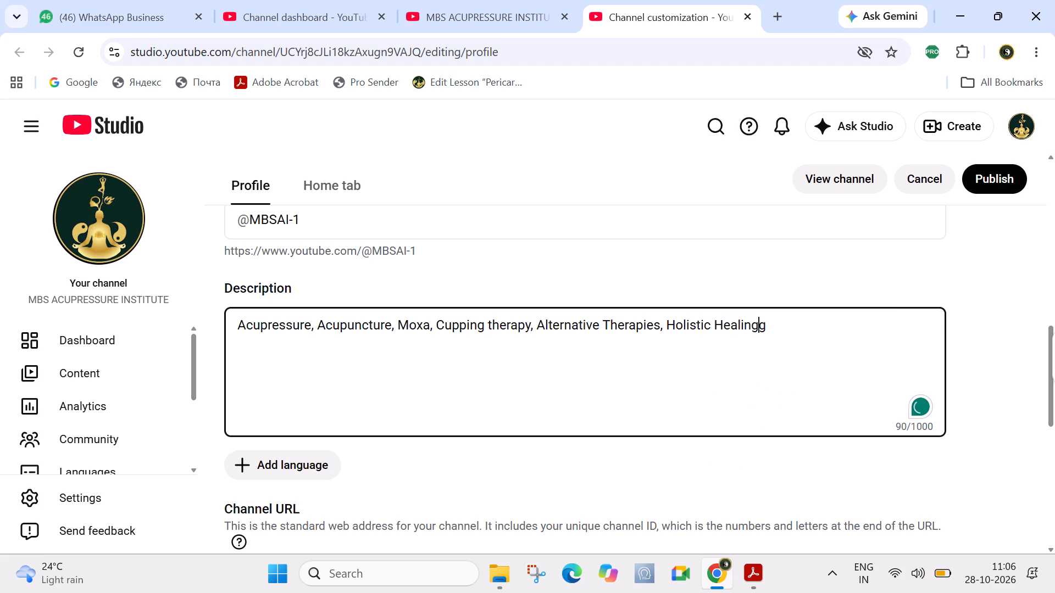
{"action": "key", "text": "Right"}
{"action": "key", "text": "BackSpace"}
Extend the "Holistic Healing" entry in the channel description with the word "Methods".
{"action": "key", "text": "space"}
{"action": "type", "text": "Metha"}
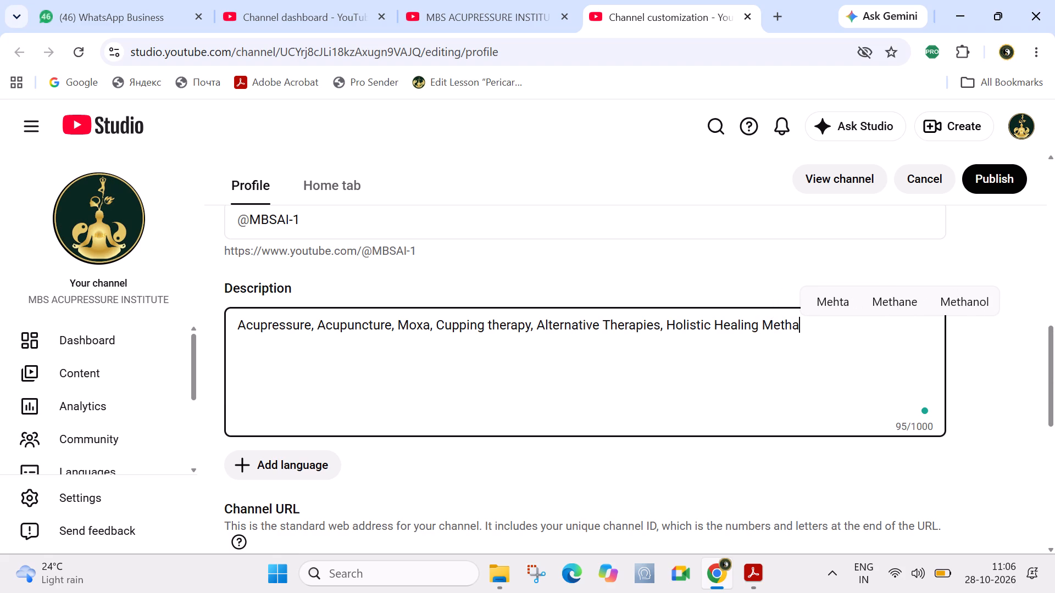
{"action": "key", "text": "BackSpace"}
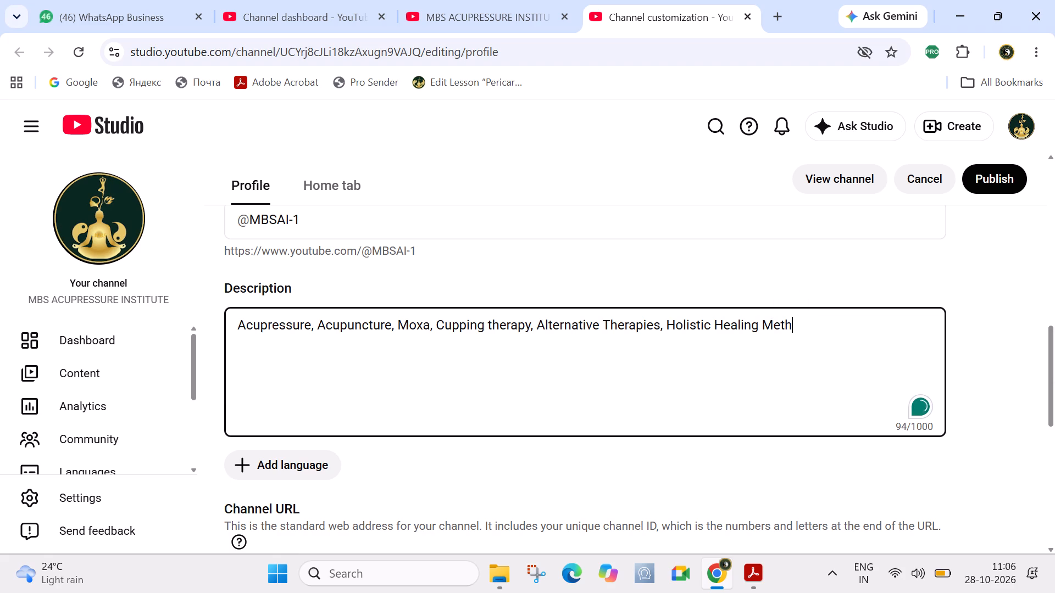
{"action": "type", "text": "od"}
{"action": "key", "text": "space"}
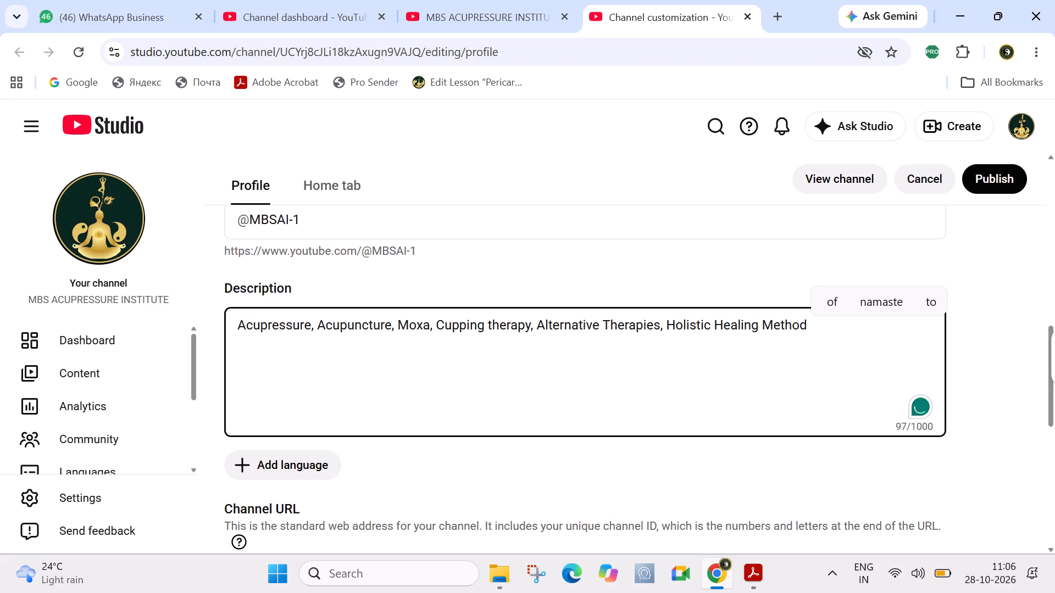
{"action": "key", "text": "BackSpace"}
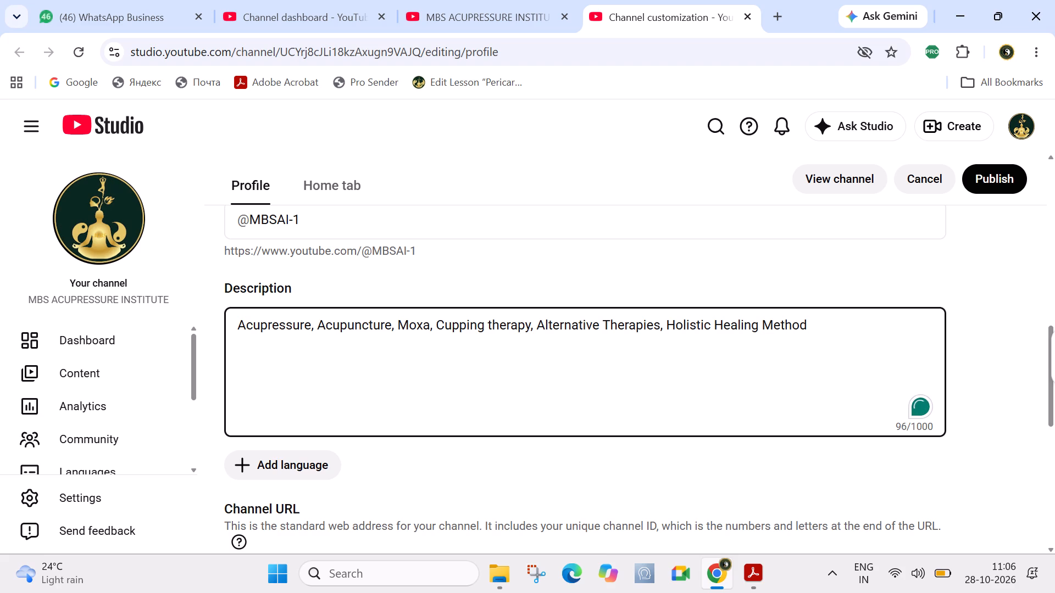
{"action": "type", "text": "s"}
{"action": "key", "text": "space"}
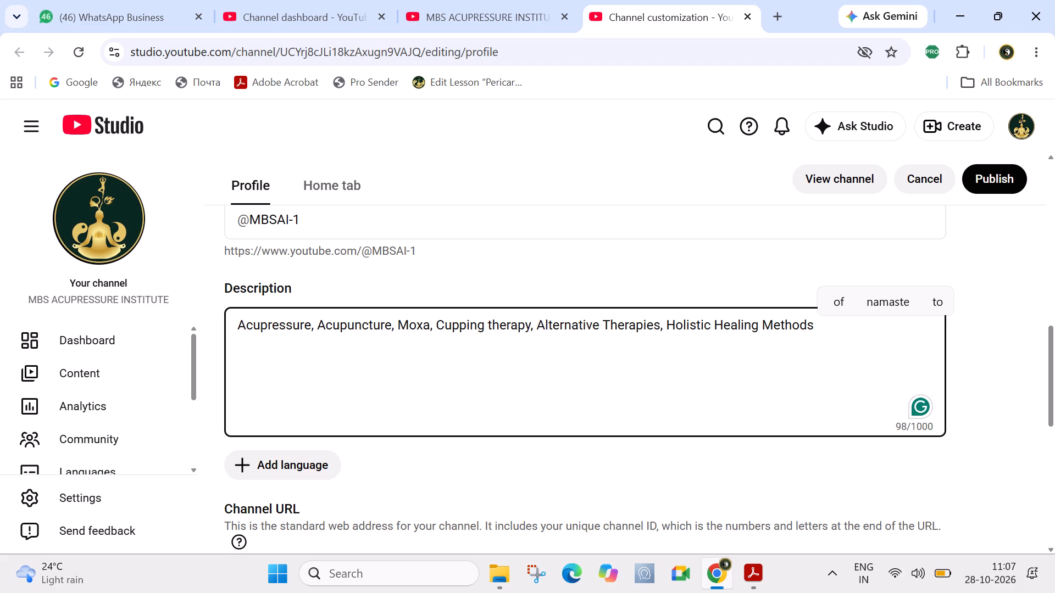
Continue the channel description after "Holistic Healing Methods" with the words "Making Awarness".
{"action": "key", "text": "shift+m"}
{"action": "type", "text": "aki"}
{"action": "key", "text": "n"}
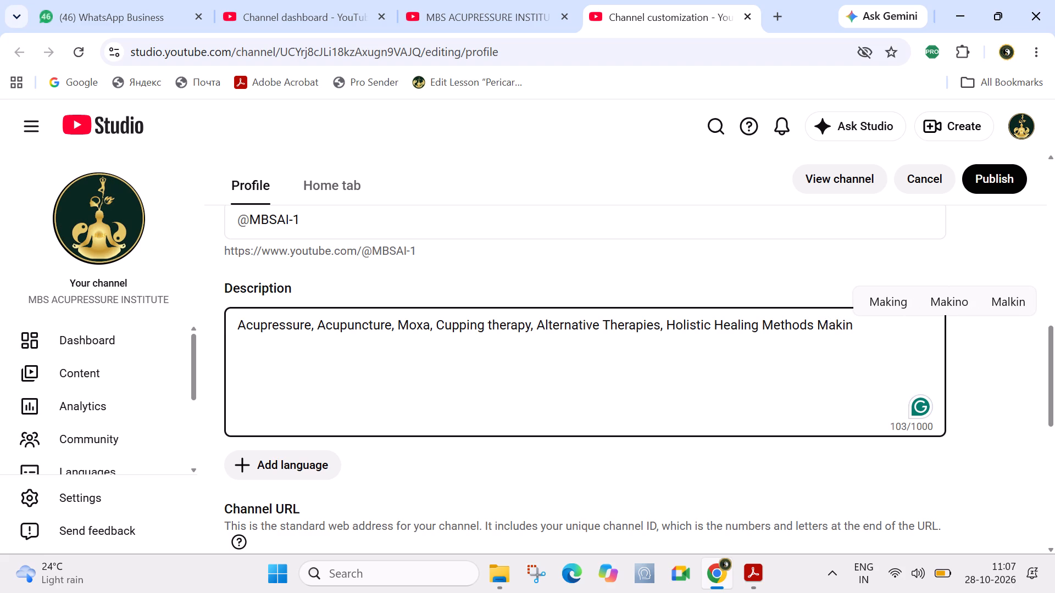
{"action": "key", "text": "g"}
{"action": "key", "text": "space"}
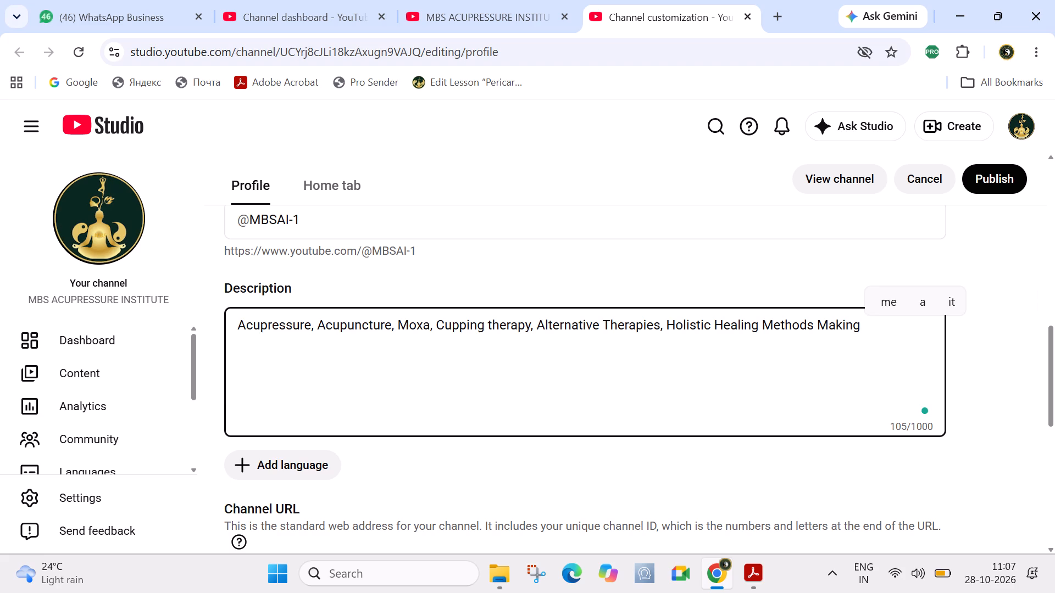
{"action": "type", "text": "Awa"}
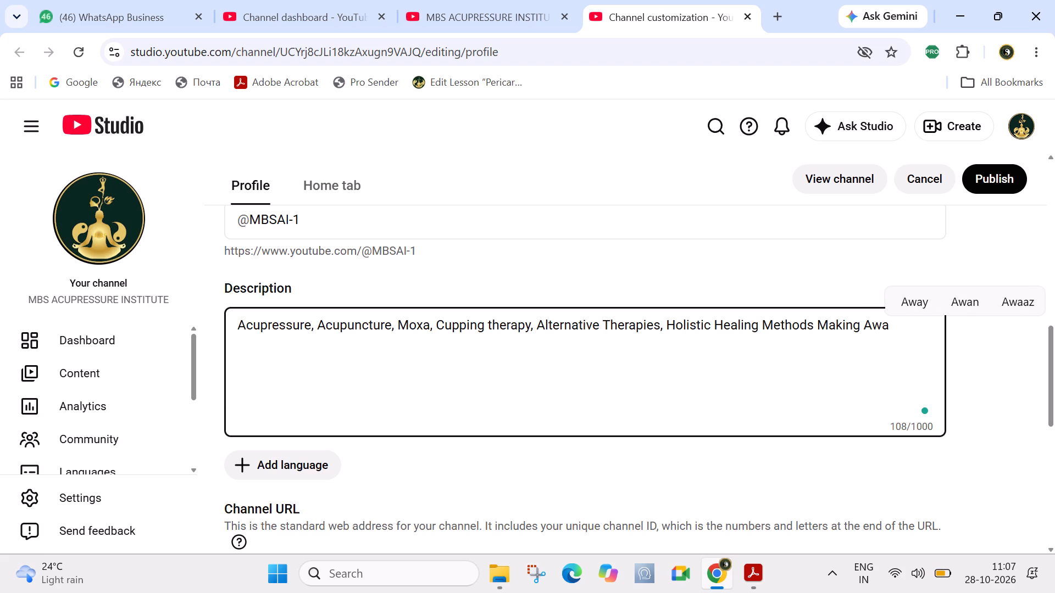
{"action": "key", "text": "r"}
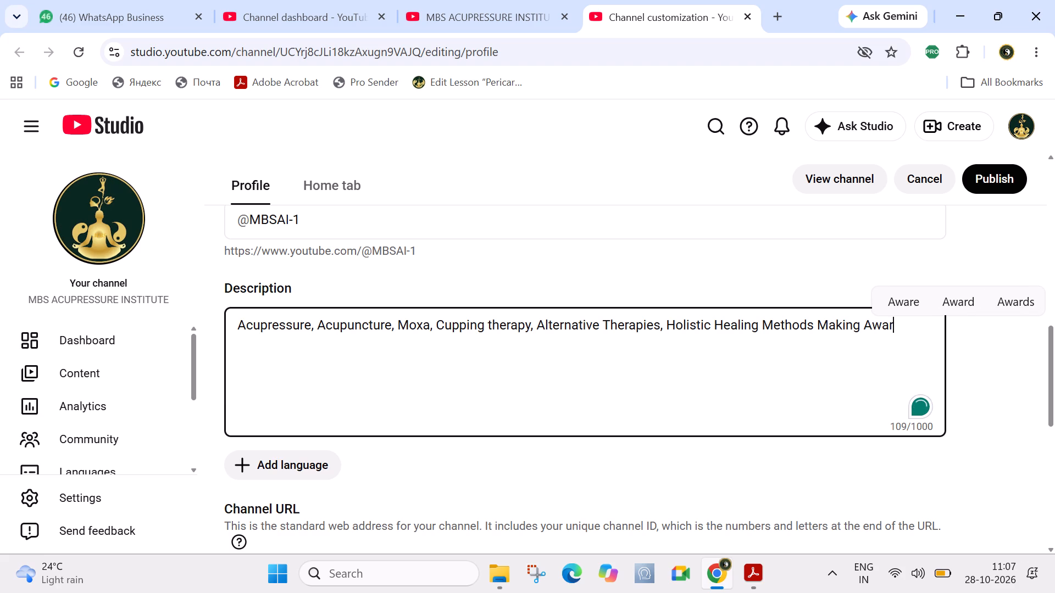
{"action": "type", "text": "ness"}
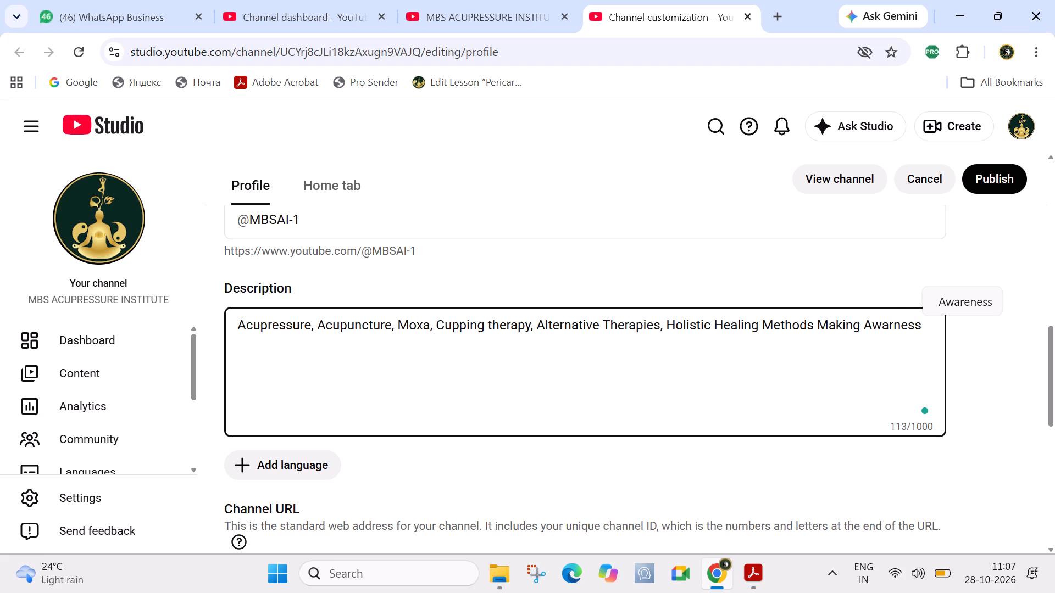
Add "Sharing Knowledge" to the end of the channel description.
{"action": "key", "text": "space"}
{"action": "type", "text": "Sha"}
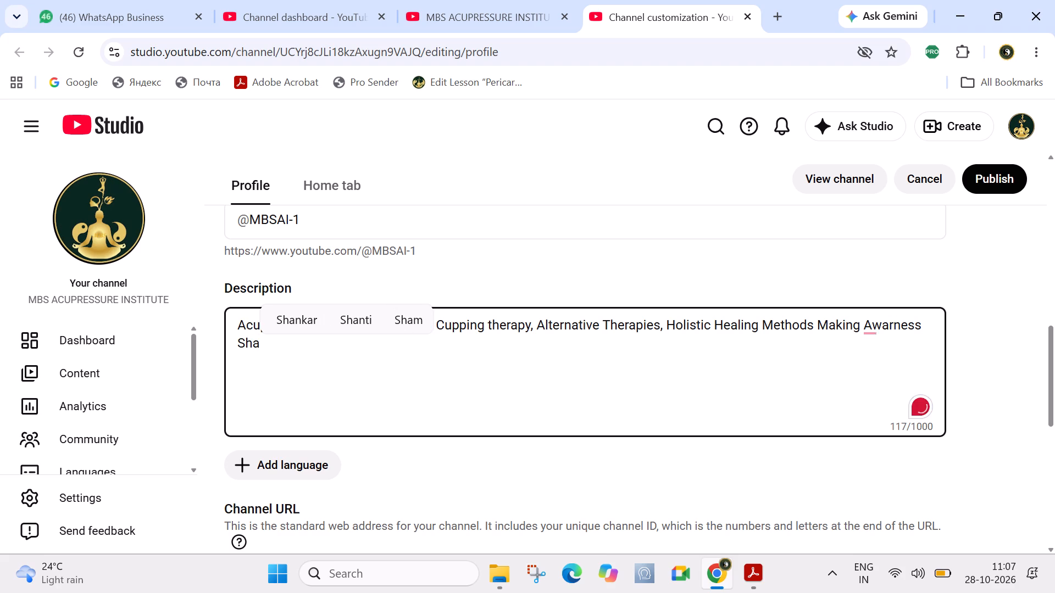
{"action": "type", "text": "ring"}
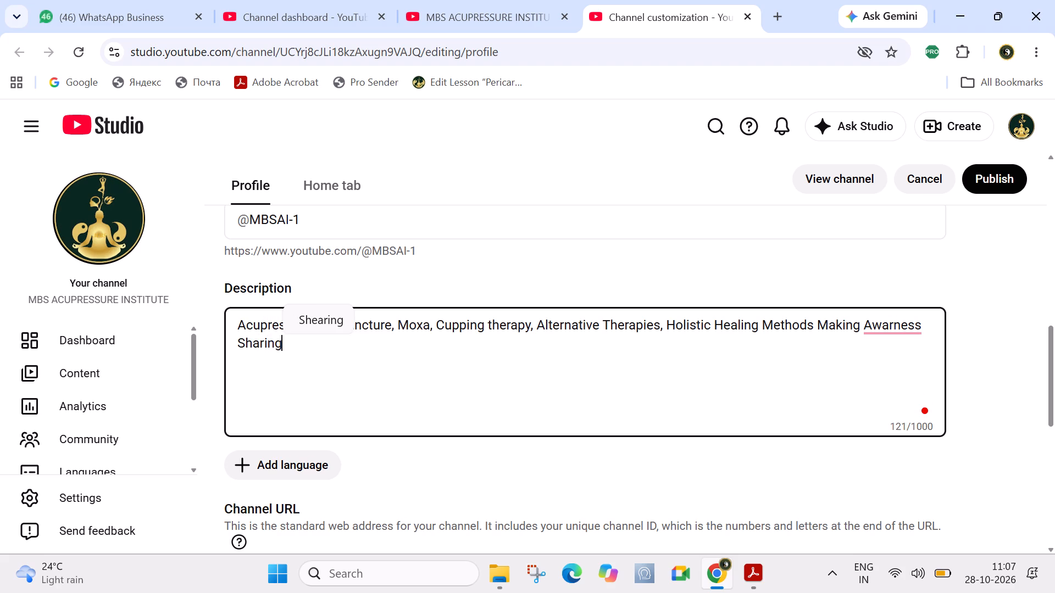
{"action": "key", "text": "space"}
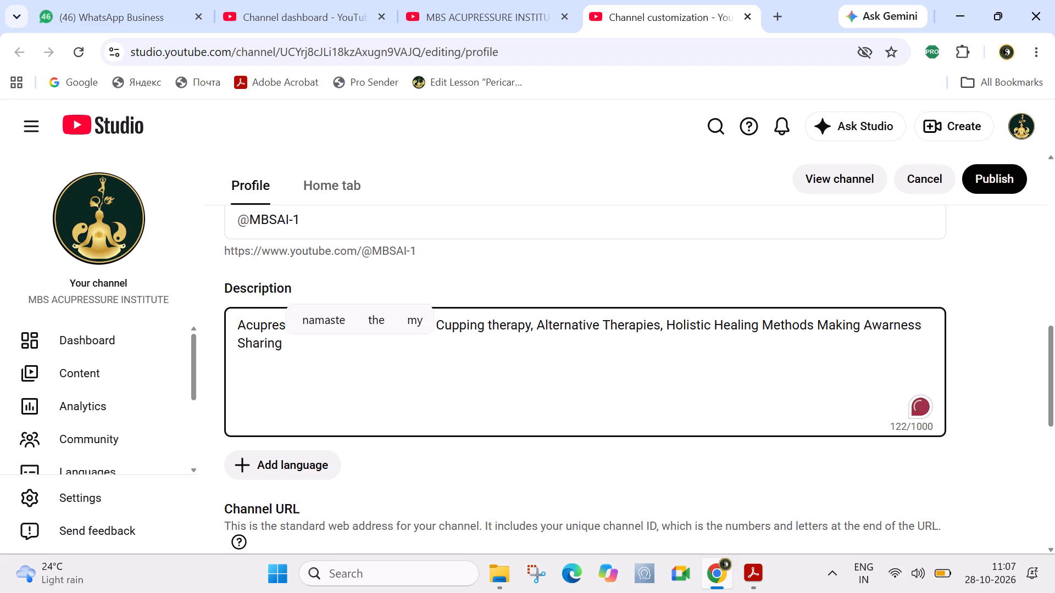
{"action": "type", "text": "Kn"}
{"action": "key", "text": "o"}
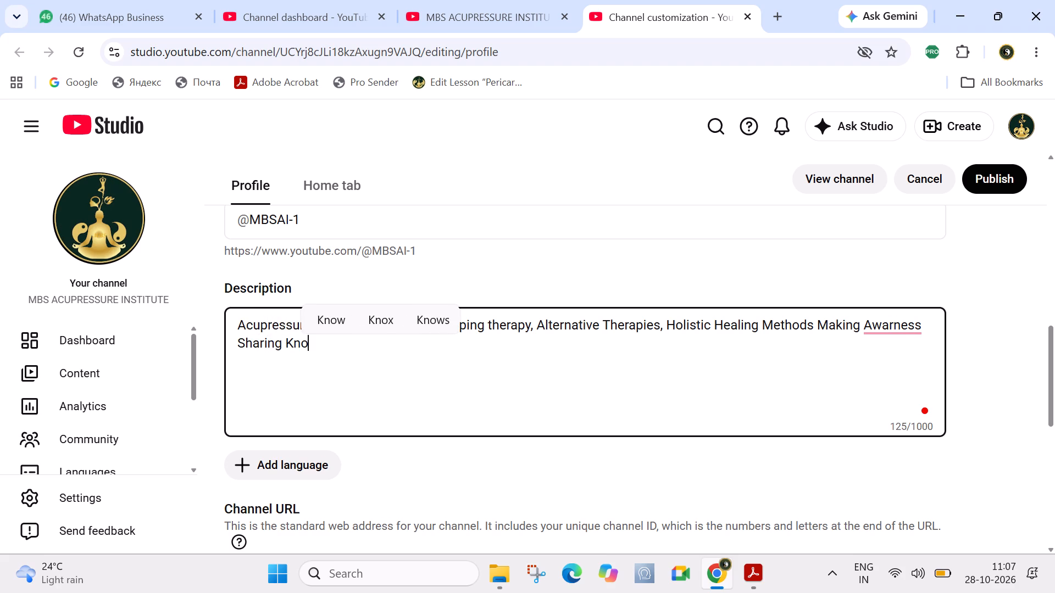
{"action": "key", "text": "l"}
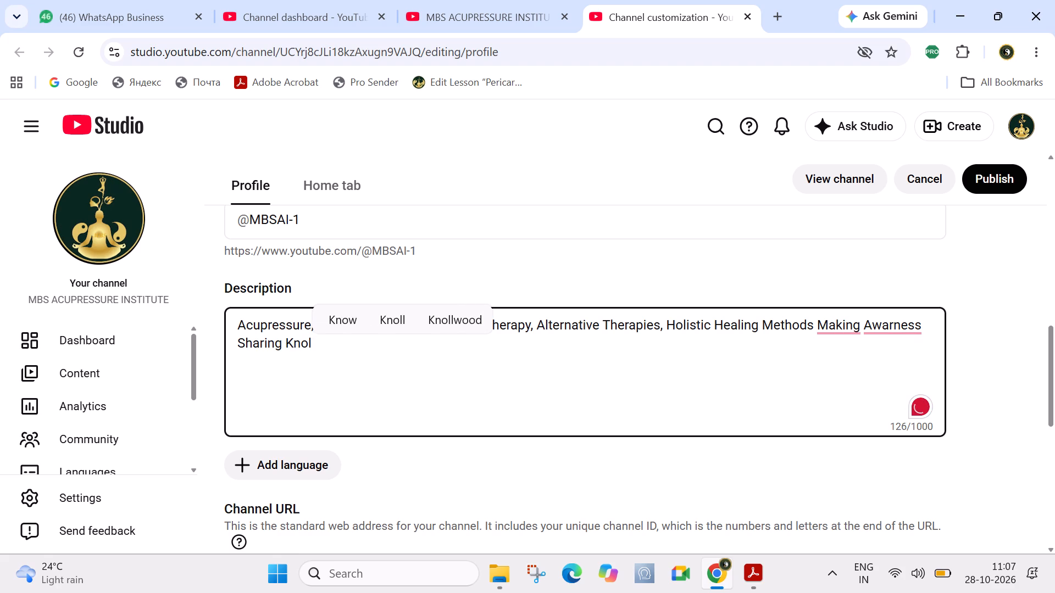
{"action": "key", "text": "BackSpace"}
{"action": "key", "text": "w"}
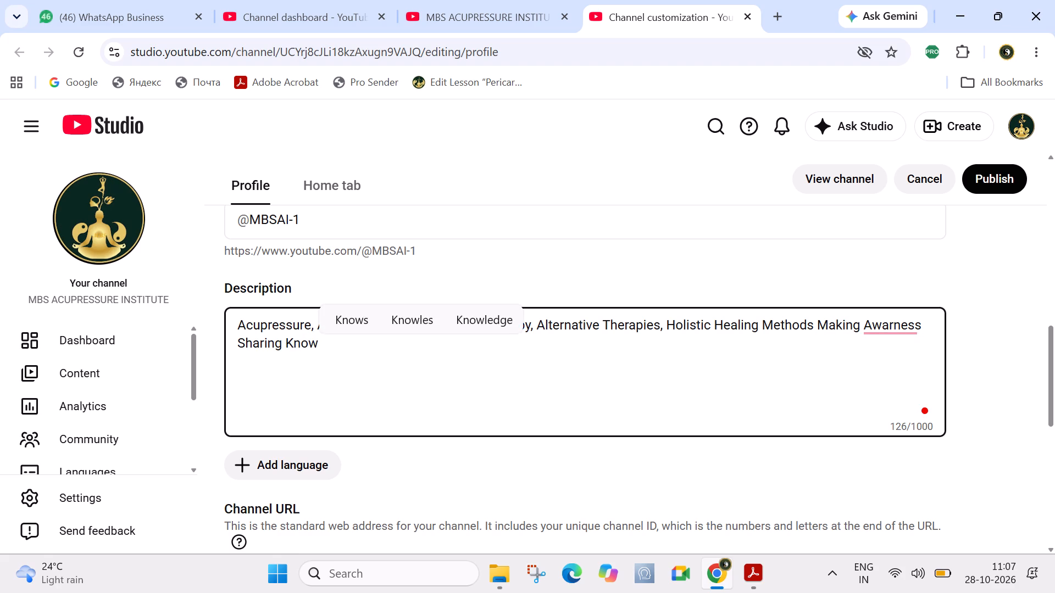
{"action": "key", "text": "l"}
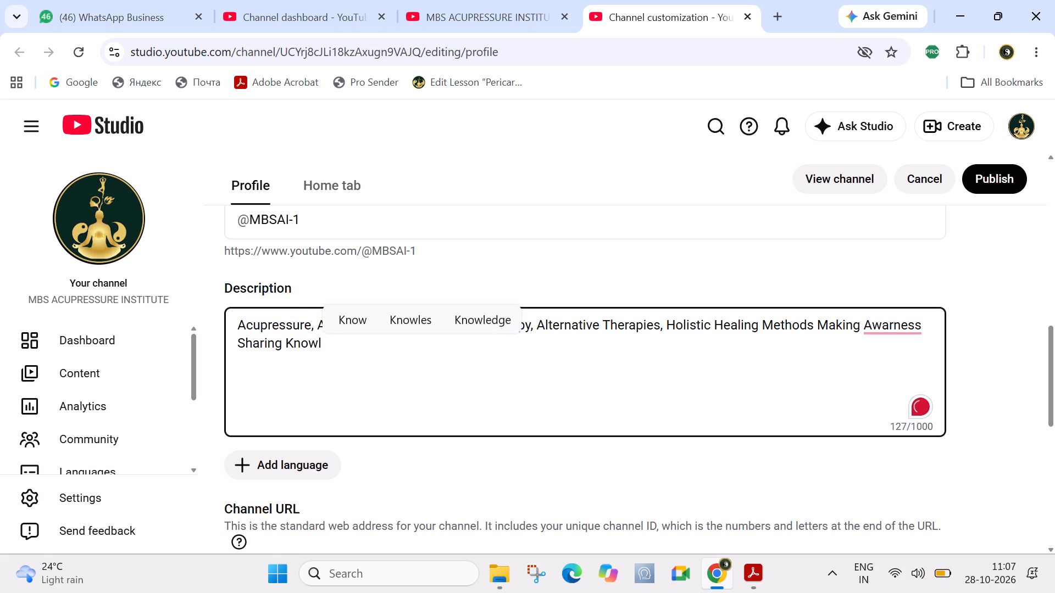
{"action": "type", "text": "edge"}
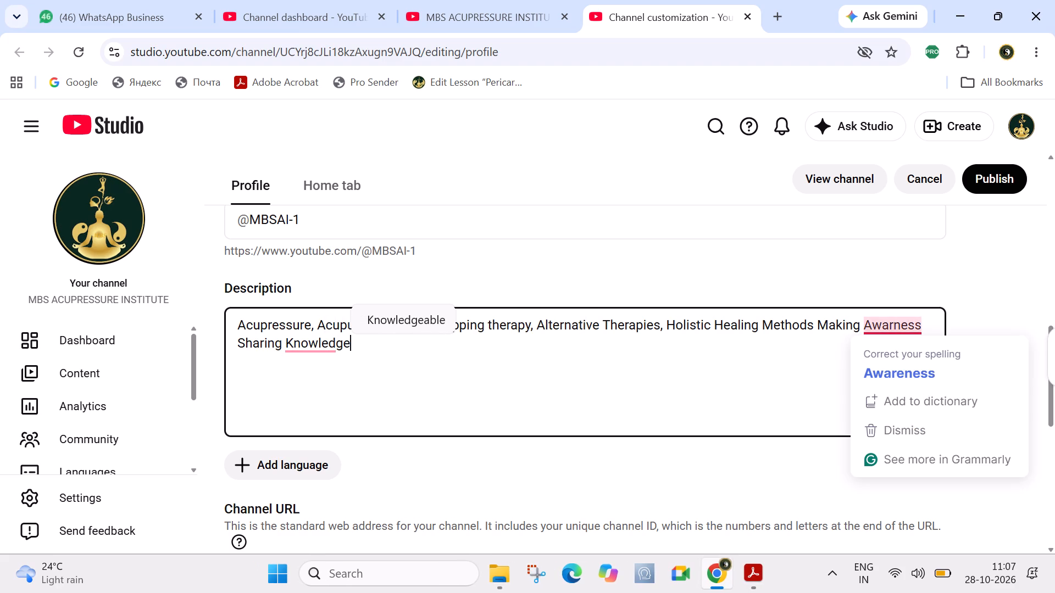
Apply the suggested corrections in the description: spell "Awareness" correctly and insert commas after "Methods" and "Awareness".
{"action": "left_click", "coordinate": [900, 374]}
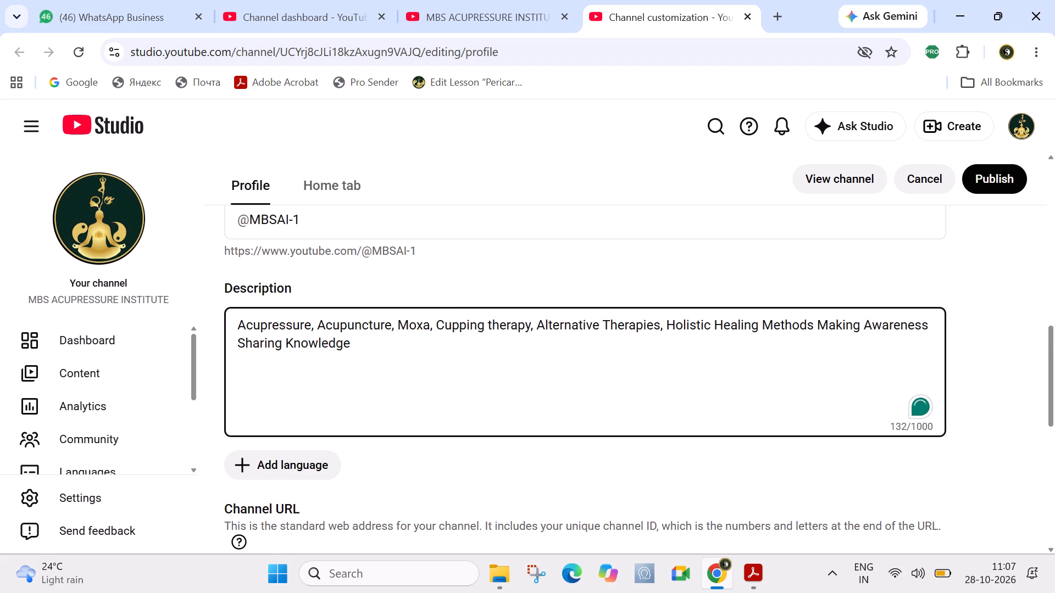
{"action": "left_click", "coordinate": [360, 346]}
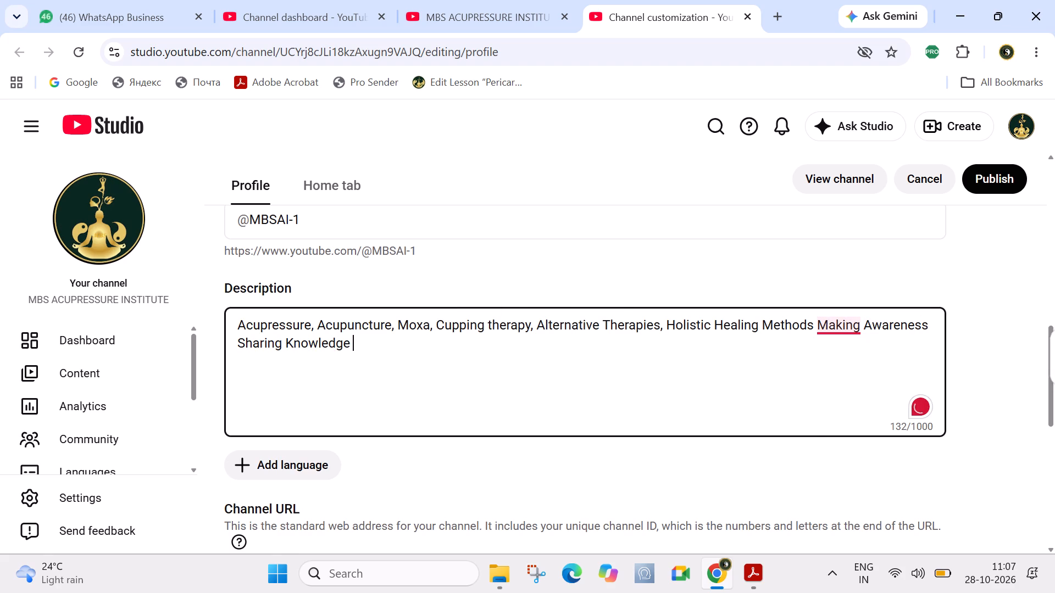
{"action": "left_click", "coordinate": [865, 378]}
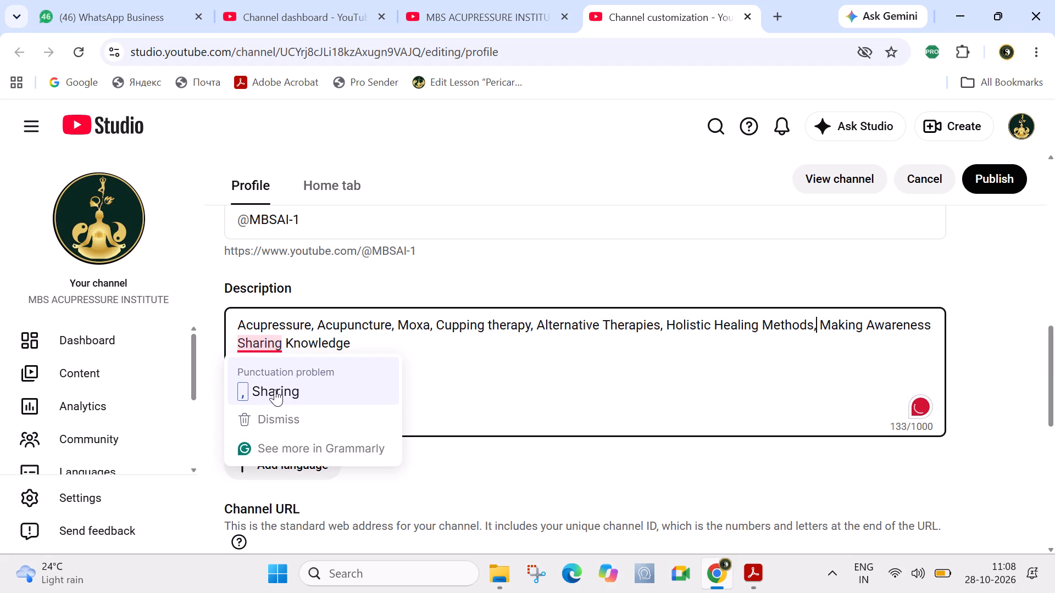
{"action": "left_click", "coordinate": [275, 389]}
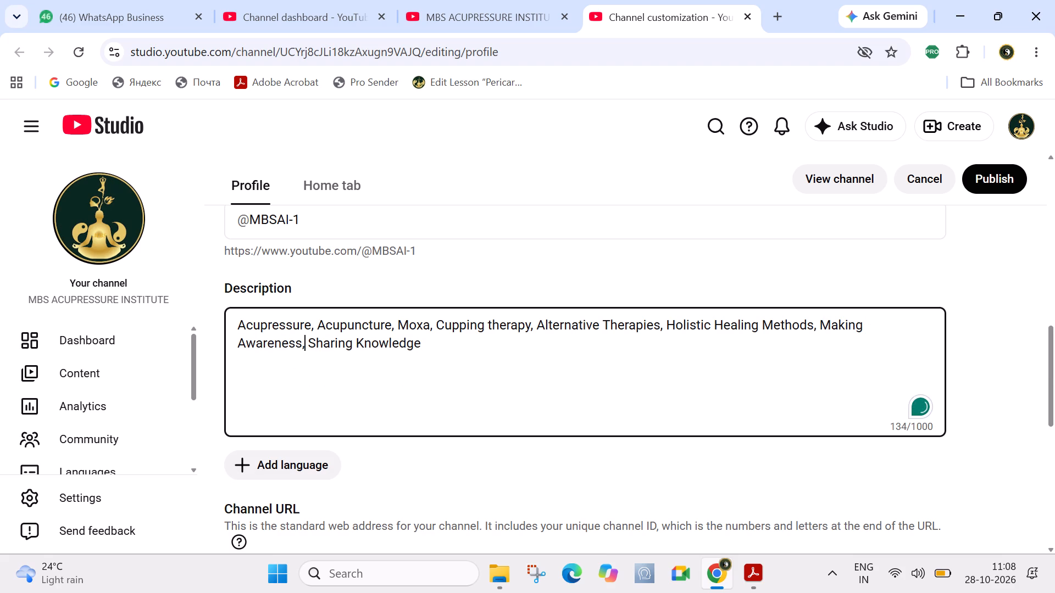
Continue the channel description after "Sharing Knowledge" with the words "through Treatment".
{"action": "left_click", "coordinate": [433, 344]}
{"action": "type", "text": "th"}
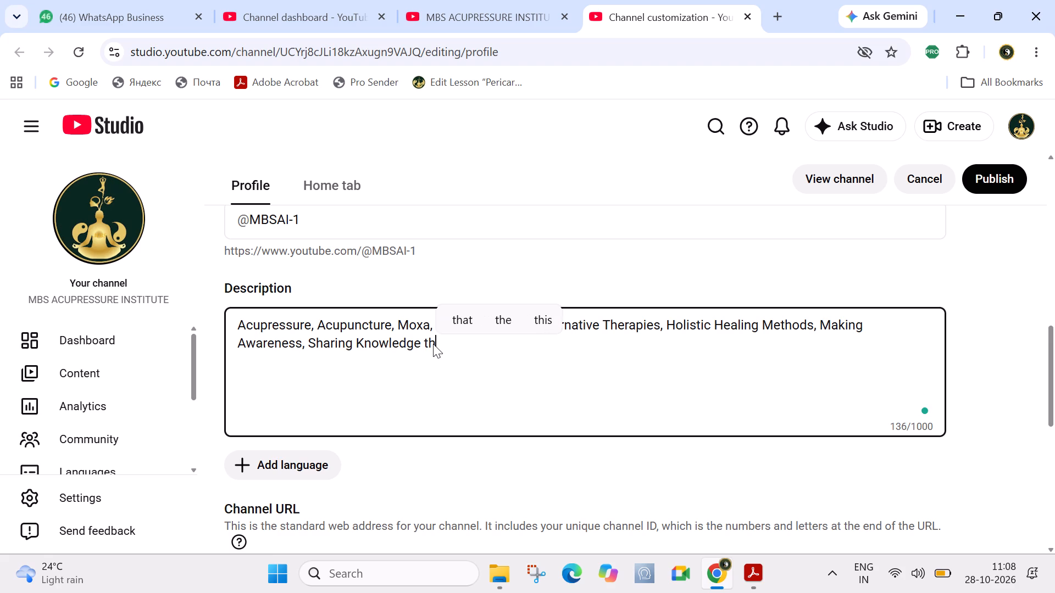
{"action": "type", "text": "ro"}
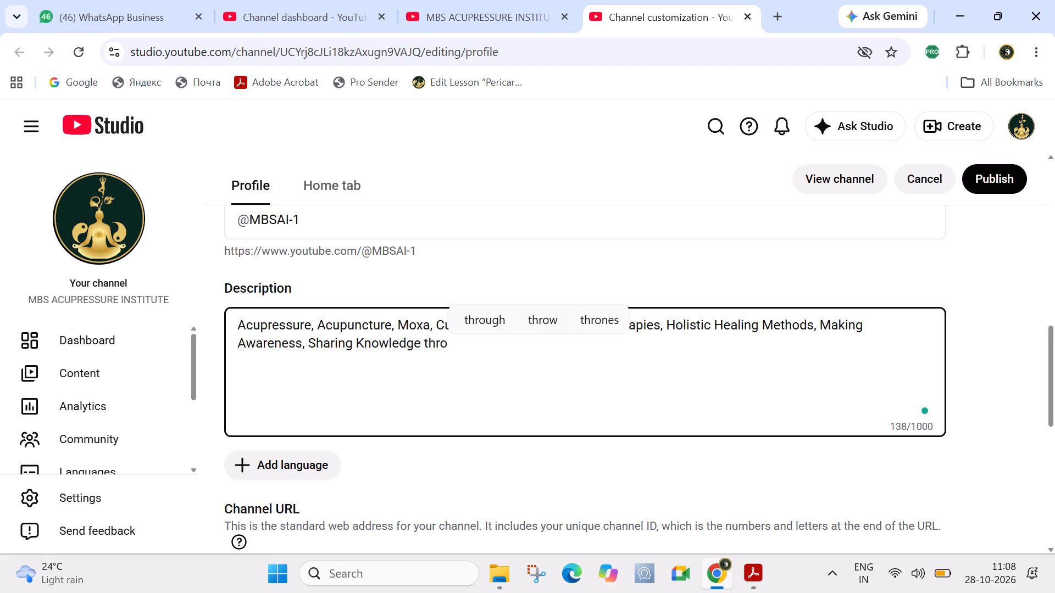
{"action": "type", "text": "ugh"}
{"action": "key", "text": "space"}
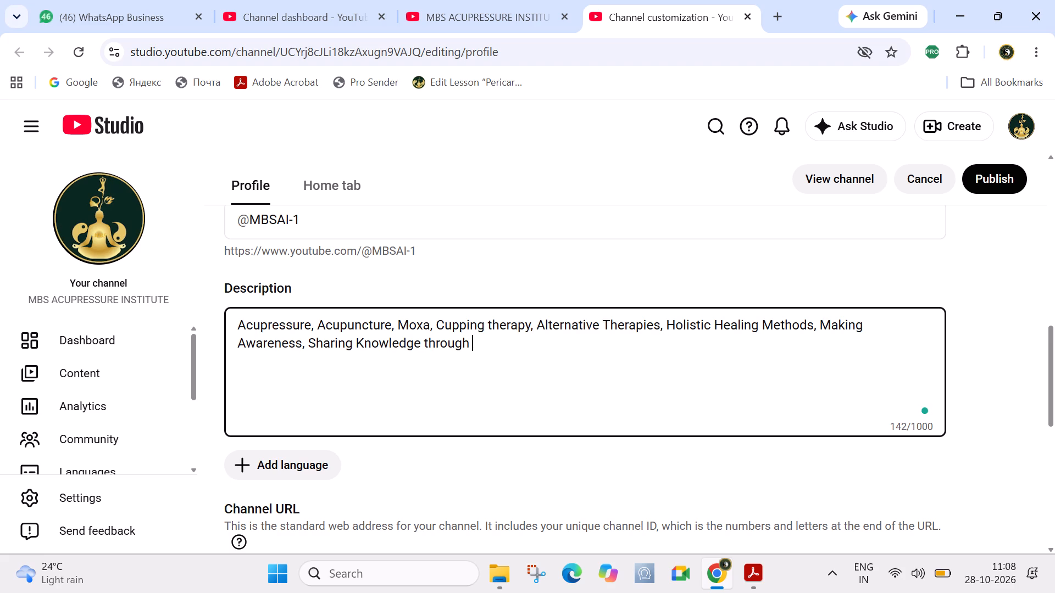
{"action": "key", "text": "shift+t"}
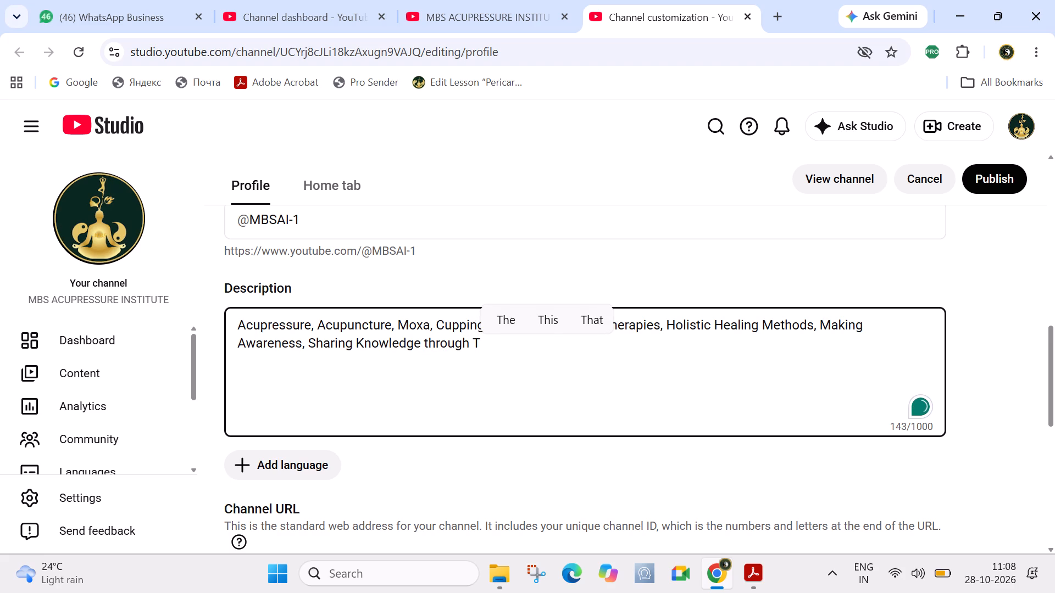
{"action": "type", "text": "rea"}
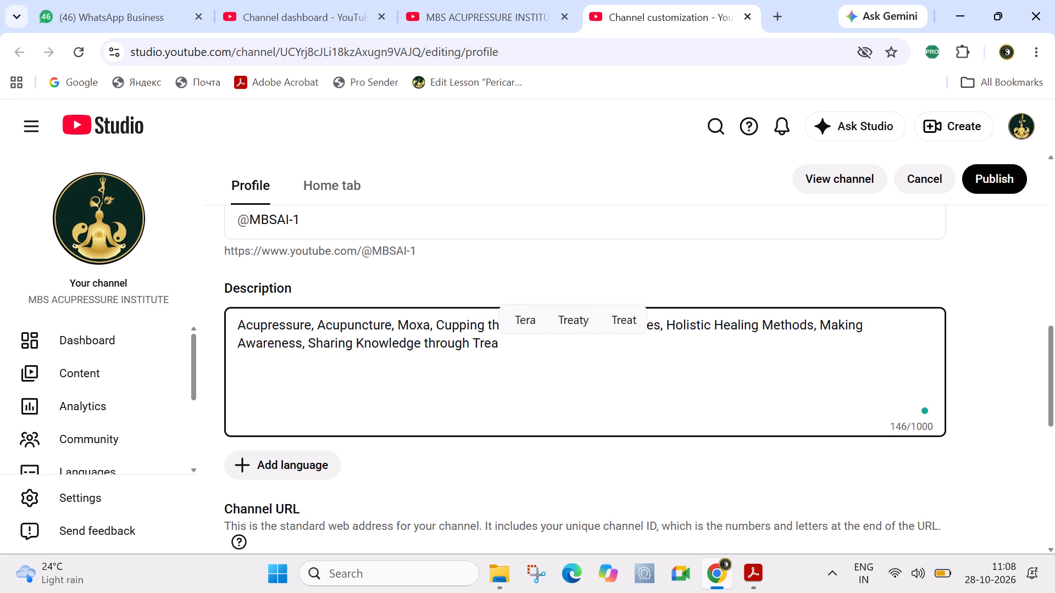
{"action": "key", "text": "t"}
{"action": "type", "text": "ment"}
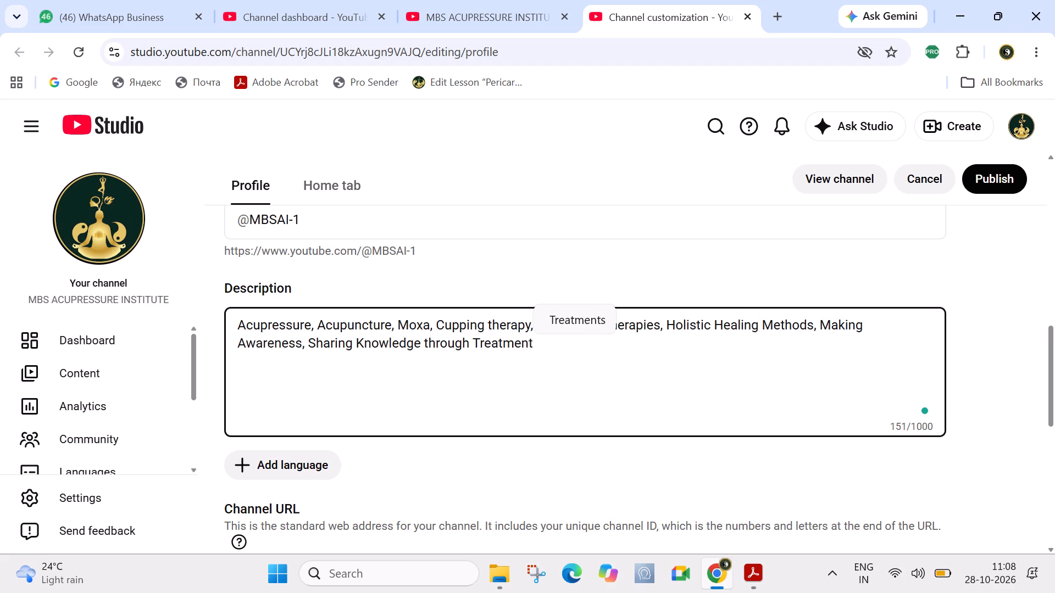
Finish the channel description's closing phrase after "Treatment" with "and Training.".
{"action": "key", "text": "space"}
{"action": "type", "text": "and"}
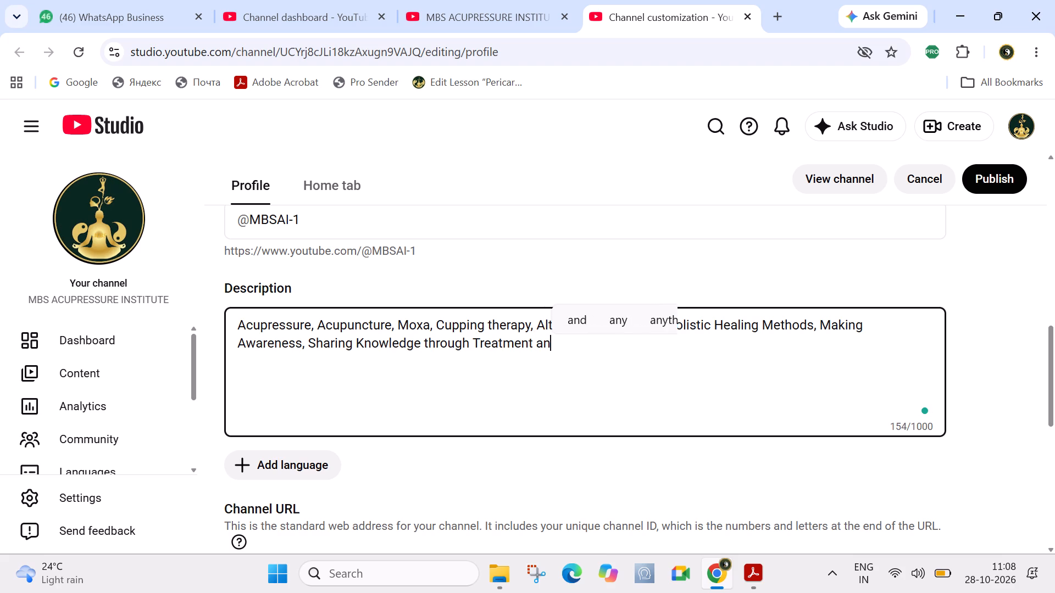
{"action": "key", "text": "space"}
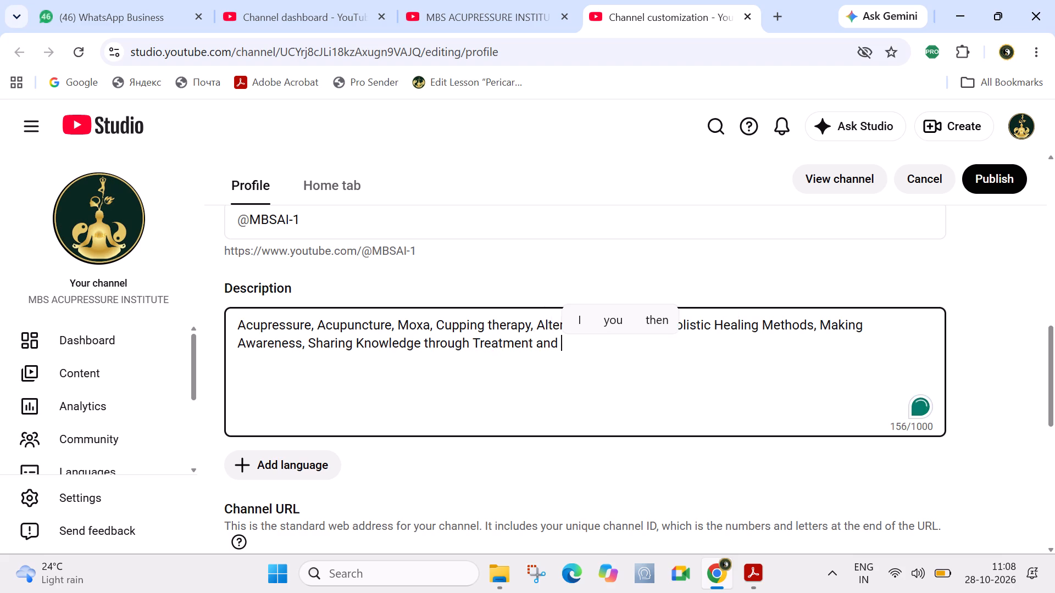
{"action": "key", "text": "shift+t"}
{"action": "type", "text": "ra"}
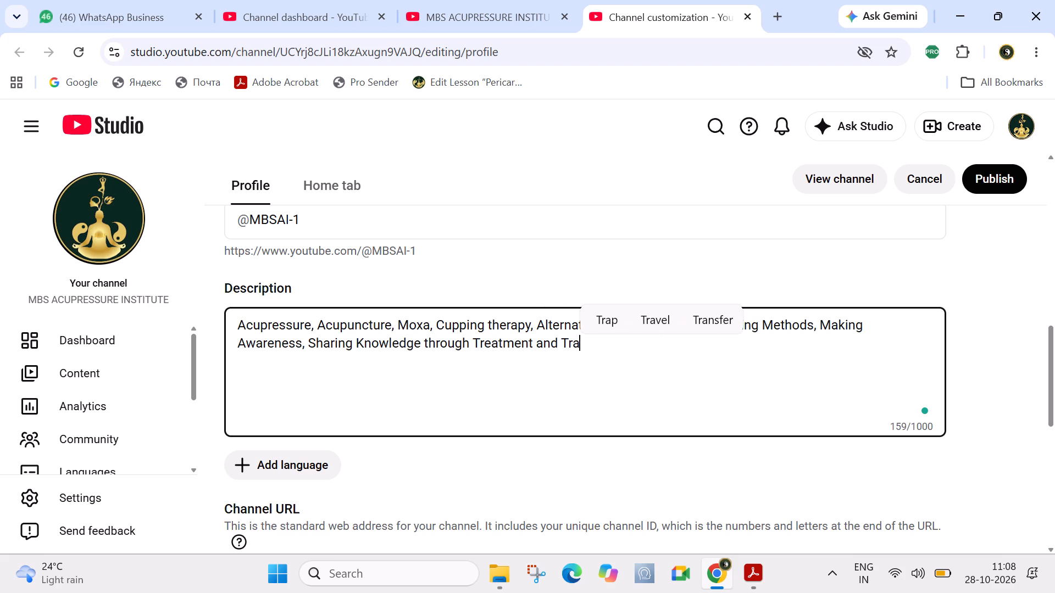
{"action": "type", "text": "in"}
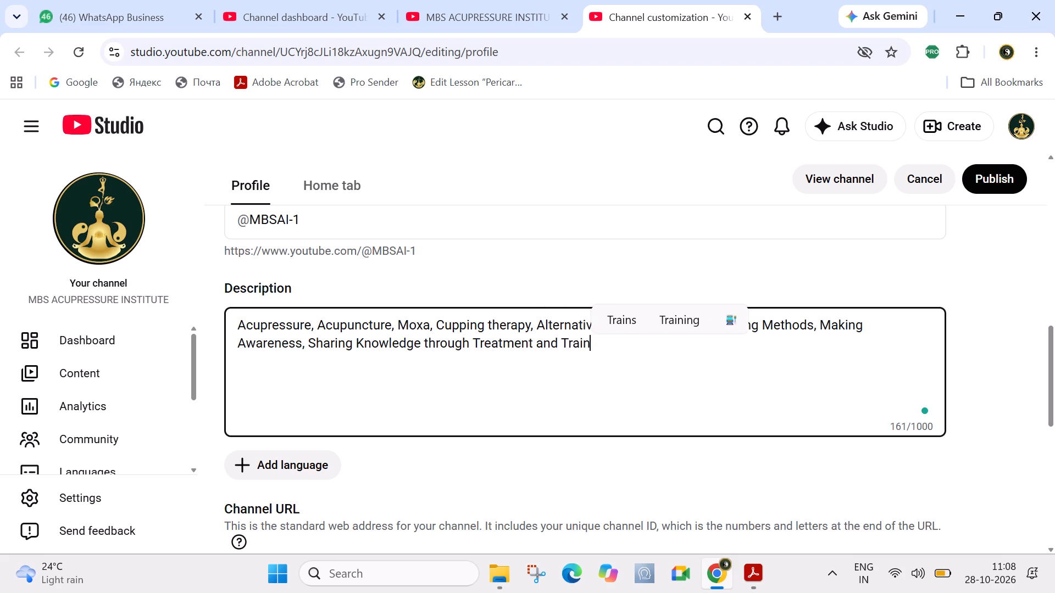
{"action": "type", "text": "ing"}
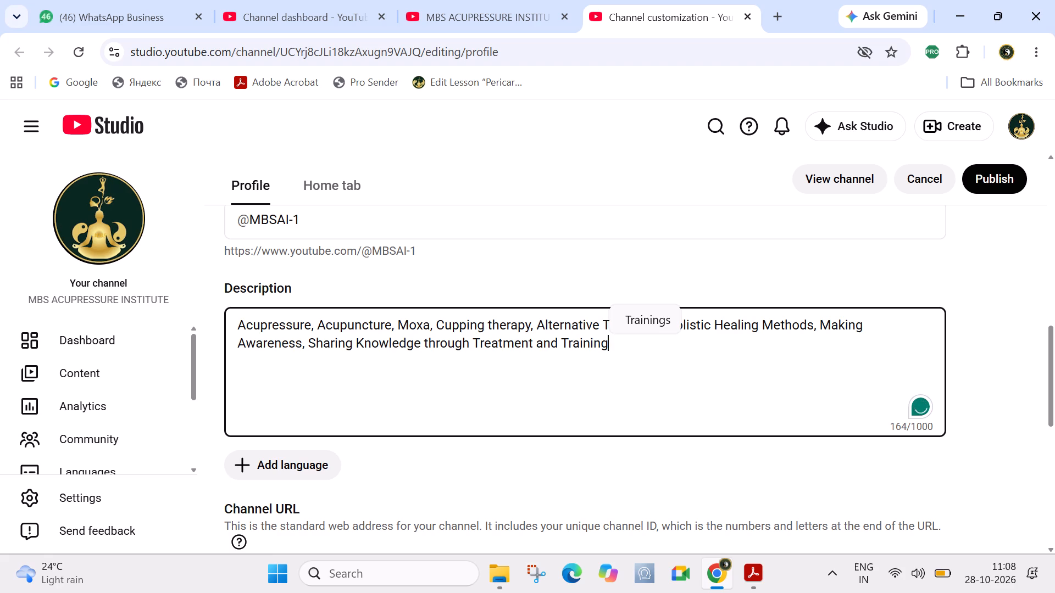
{"action": "key", "text": "period"}
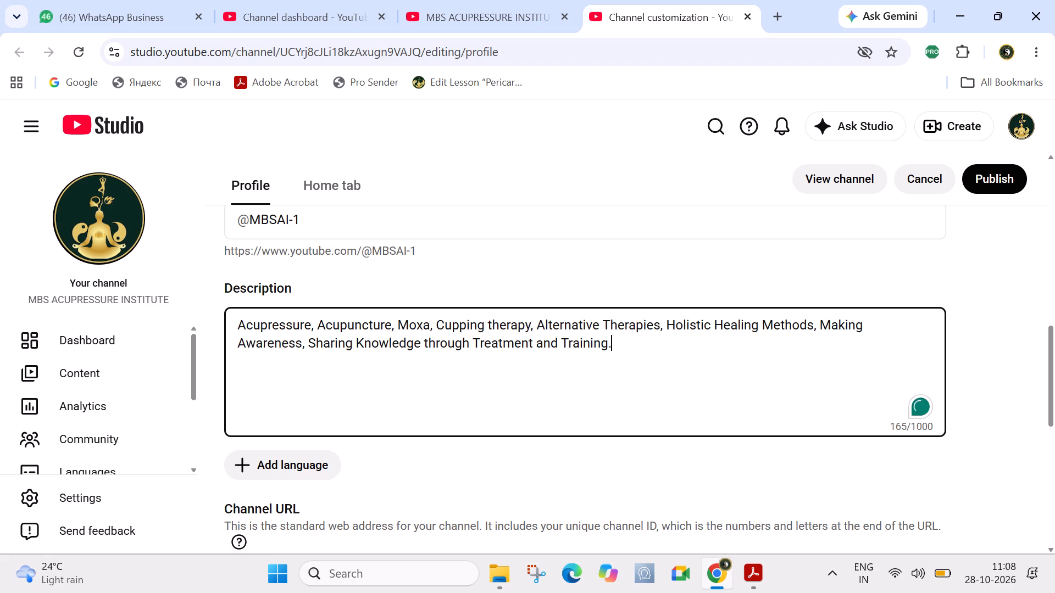
{"action": "left_click", "coordinate": [240, 323]}
{"action": "left_click_drag", "start_coordinate": [240, 323], "coordinate": [696, 369]}
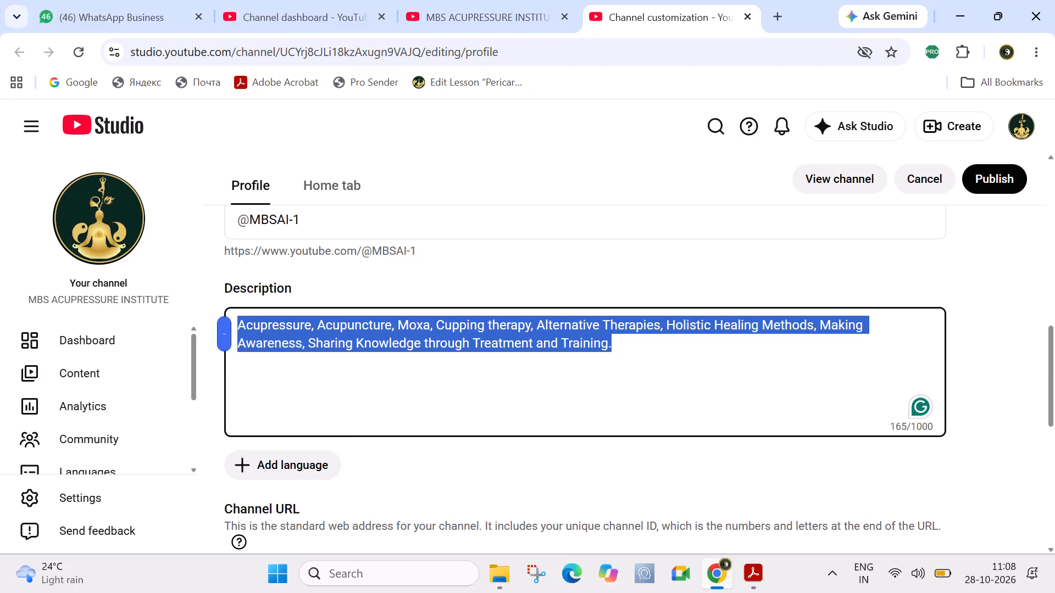
{"action": "key", "text": "ctrl+c"}
{"action": "left_click", "coordinate": [321, 574]}
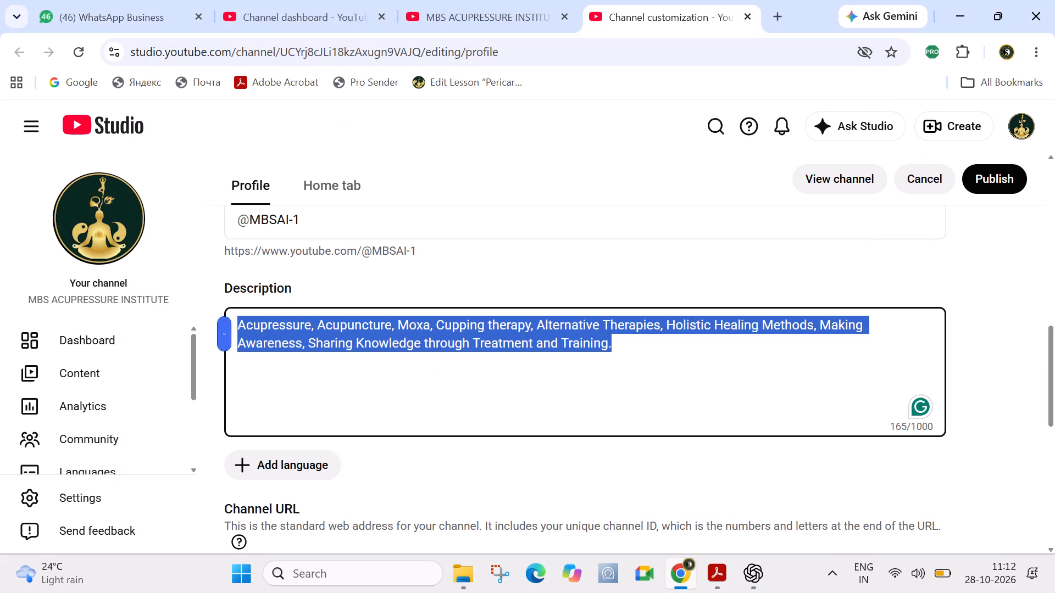
{"action": "key", "text": "BackSpace"}
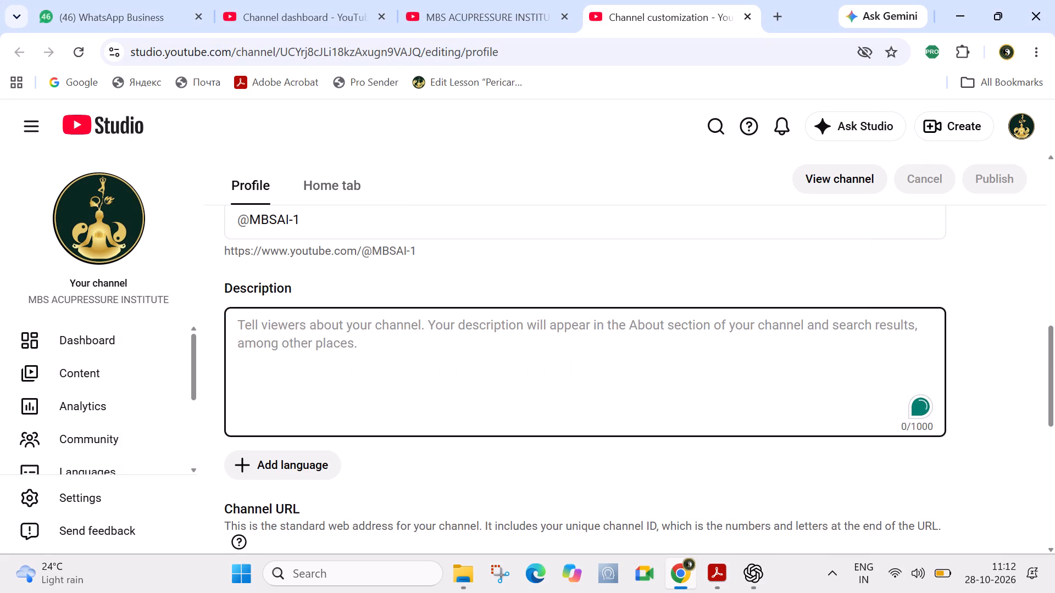
{"action": "key", "text": "ctrl+v"}
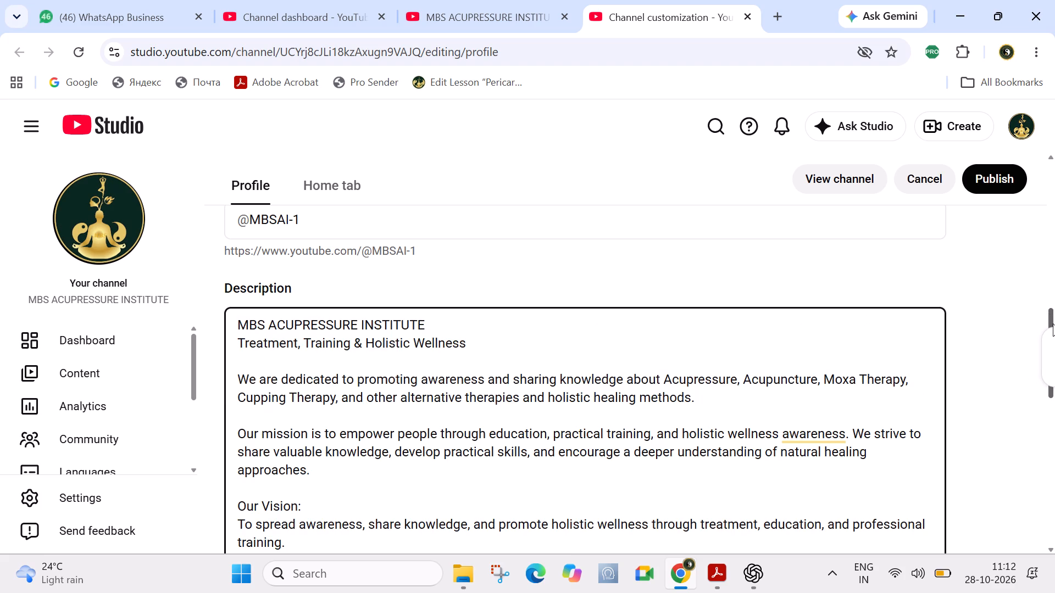
{"action": "left_click_drag", "start_coordinate": [1050, 318], "coordinate": [1048, 363]}
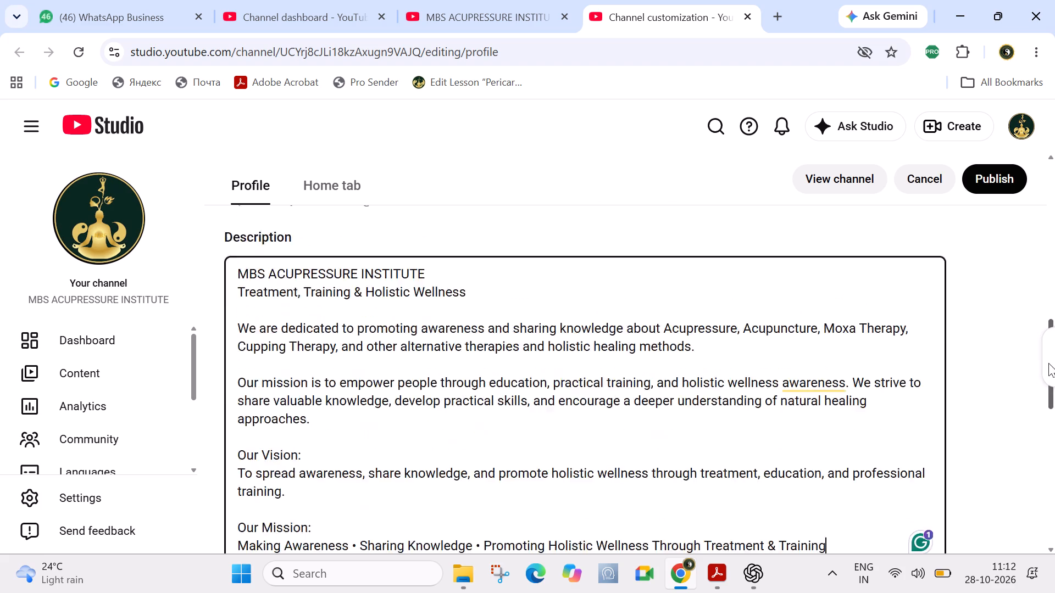
{"action": "left_click_drag", "start_coordinate": [1048, 363], "coordinate": [1038, 378]}
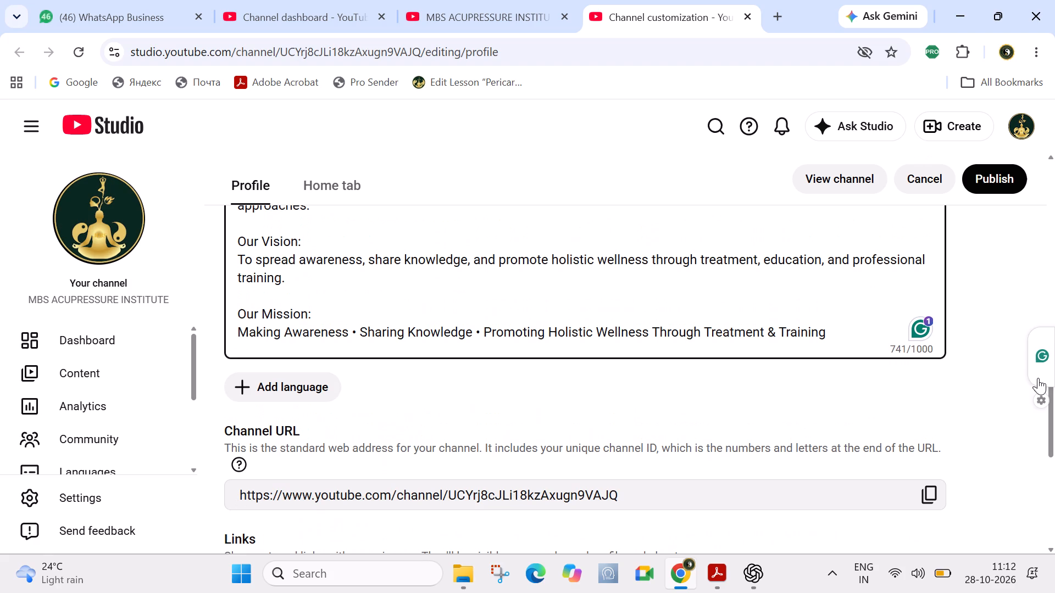
End the "Our Mission" line of the channel description with a full stop.
{"action": "left_click", "coordinate": [831, 335]}
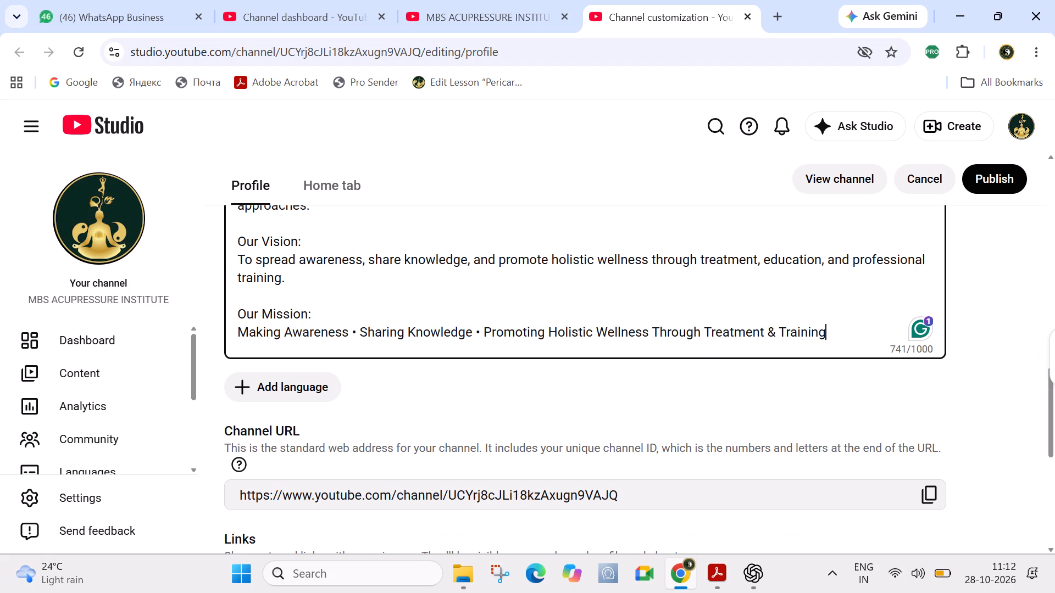
{"action": "key", "text": "period"}
{"action": "key", "text": "space"}
Review the channel description from the "MBS ACUPRESSURE INSTITUTE" heading down to the mission line and the sections beneath it.
{"action": "key", "text": "Up"}
{"action": "key", "text": "Up"}
{"action": "key", "text": "Up"}
{"action": "key", "text": "Up"}
{"action": "key", "text": "Up"}
{"action": "key", "text": "Up"}
{"action": "key", "text": "Up"}
{"action": "key", "text": "Up"}
{"action": "key", "text": "Up"}
{"action": "key", "text": "Up"}
{"action": "key", "text": "Up"}
{"action": "key", "text": "Up"}
{"action": "key", "text": "Up"}
{"action": "key", "text": "Up"}
{"action": "key", "text": "Up"}
{"action": "key", "text": "Up"}
{"action": "key", "text": "Up"}
{"action": "key", "text": "Up"}
{"action": "key", "text": "Up"}
{"action": "key", "text": "Up"}
{"action": "key", "text": "Up"}
{"action": "key", "text": "Up"}
{"action": "key", "text": "Up"}
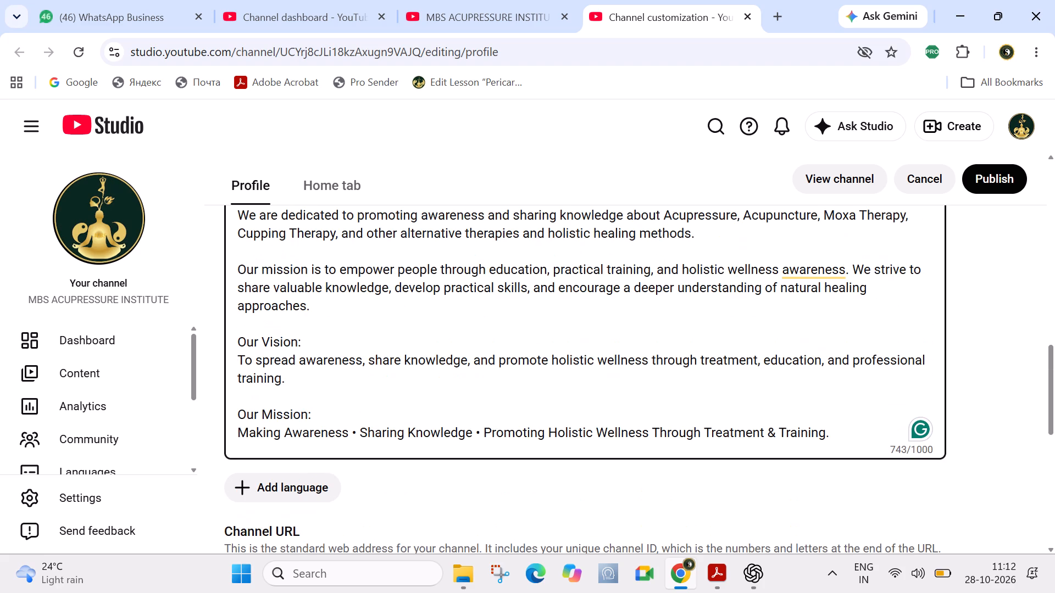
{"action": "key", "text": "Up"}
{"action": "key", "text": "Up"}
{"action": "key", "text": "Up"}
{"action": "key", "text": "Up"}
{"action": "key", "text": "Up"}
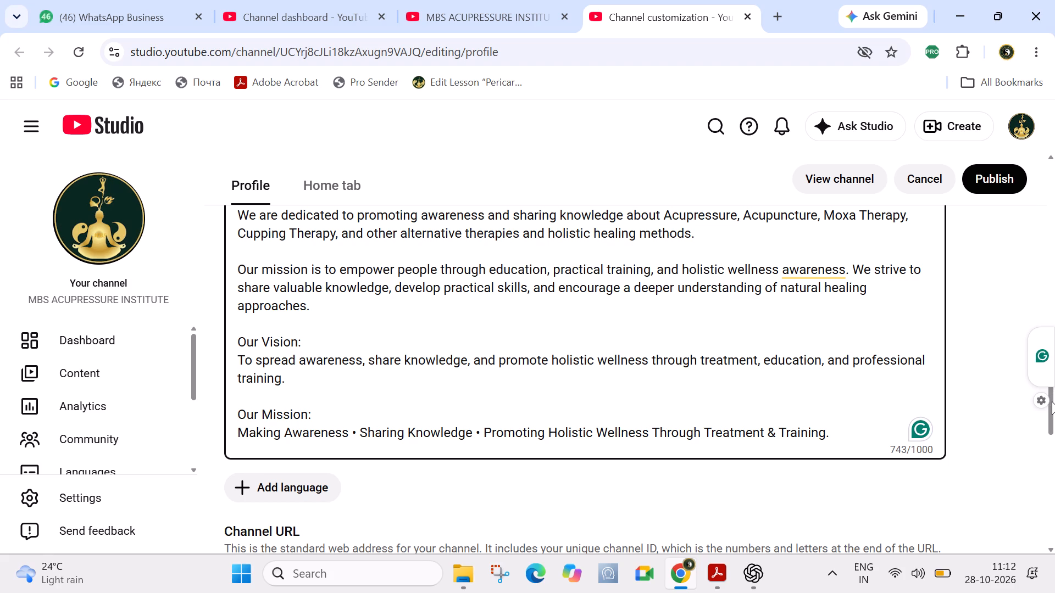
{"action": "left_click_drag", "start_coordinate": [1052, 401], "coordinate": [1053, 280]}
{"action": "left_click", "coordinate": [1052, 247]}
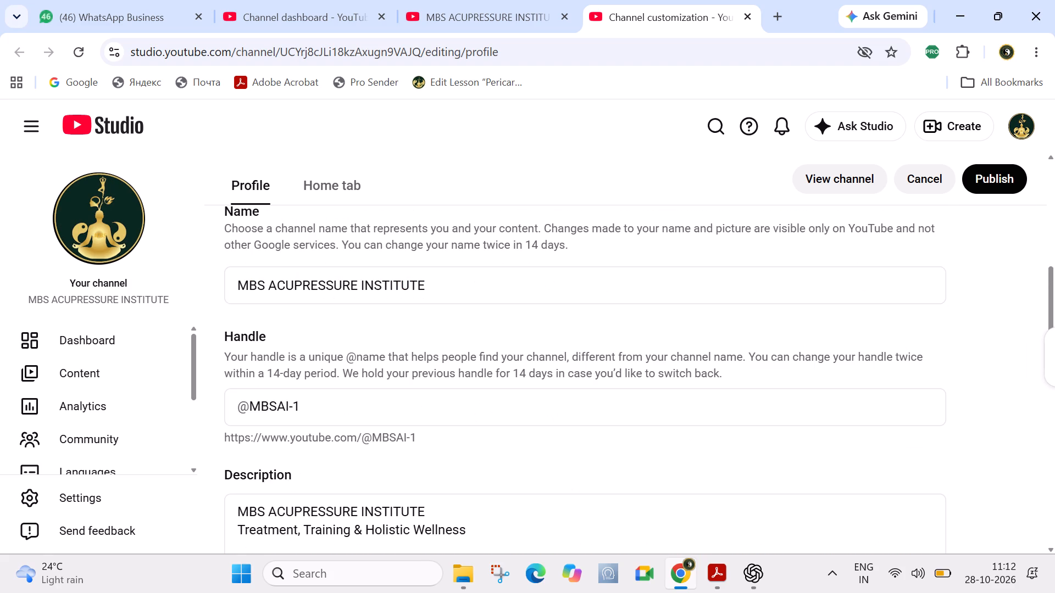
{"action": "left_click", "coordinate": [477, 534]}
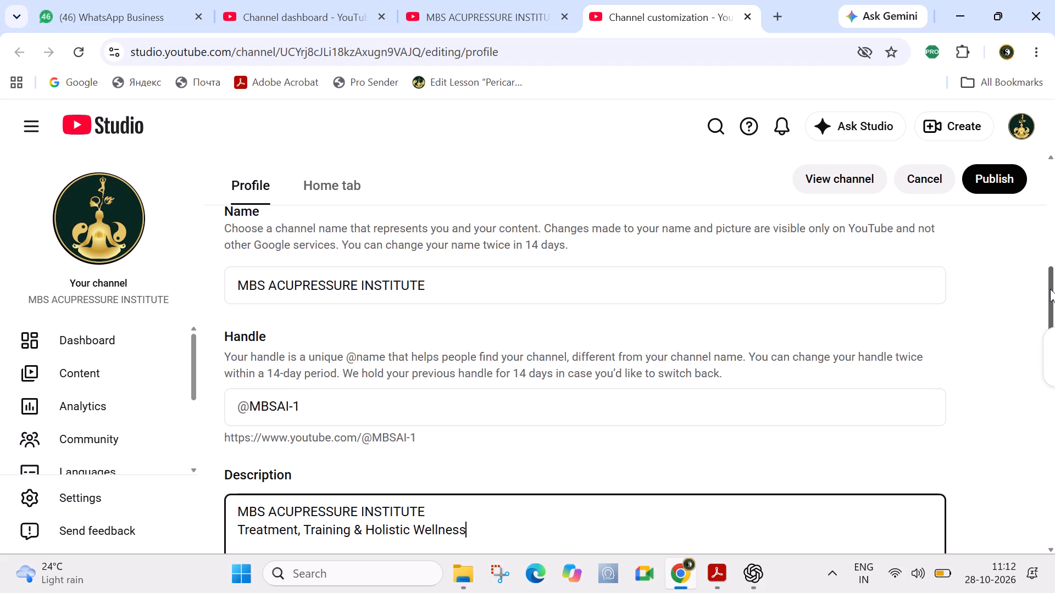
{"action": "left_click_drag", "start_coordinate": [1050, 289], "coordinate": [1050, 314]}
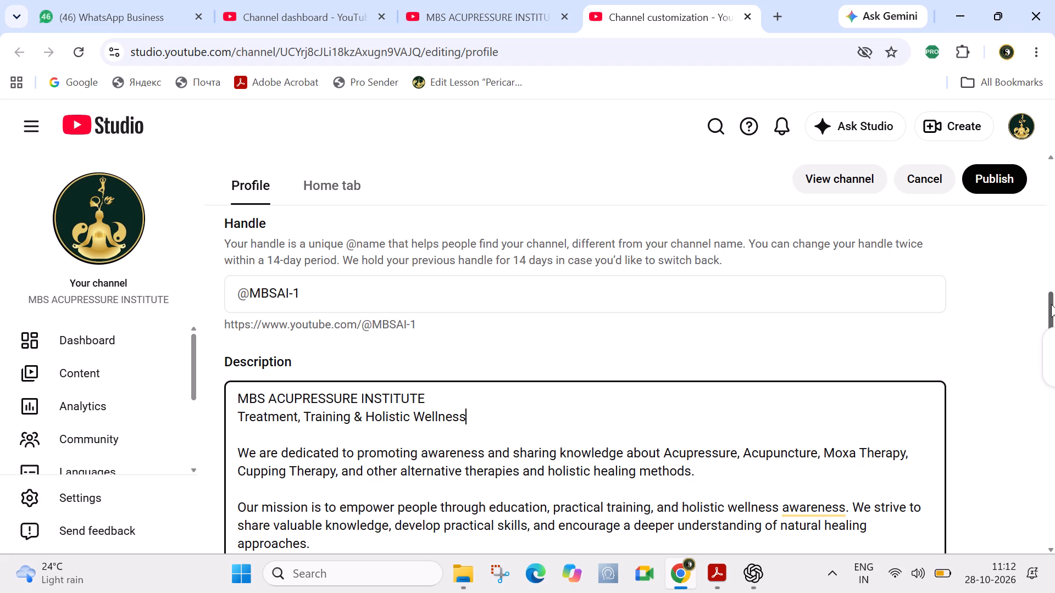
{"action": "left_click_drag", "start_coordinate": [1051, 304], "coordinate": [1054, 333]}
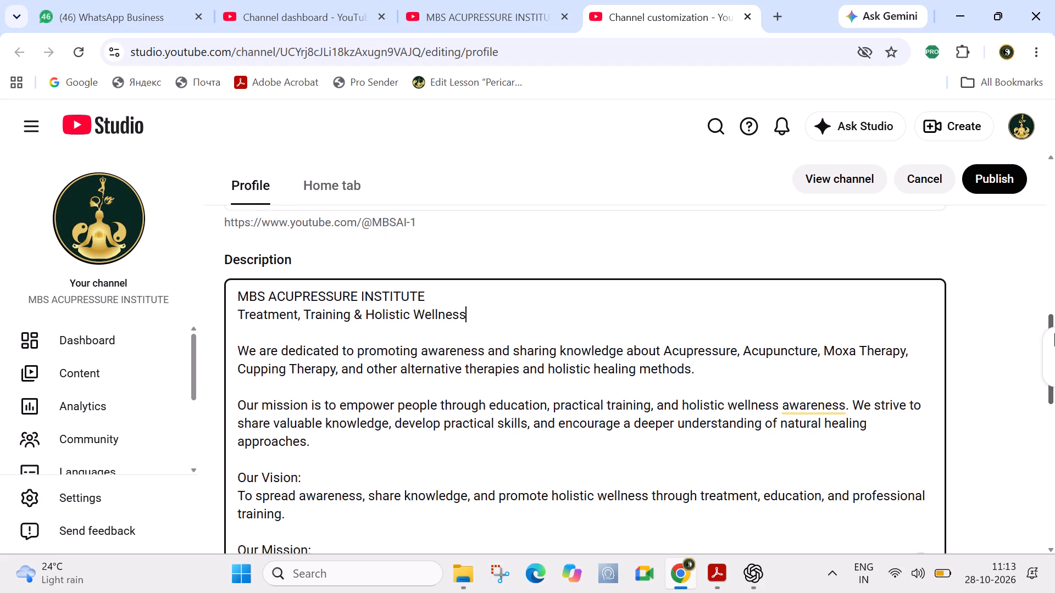
{"action": "left_click_drag", "start_coordinate": [1054, 333], "coordinate": [1054, 399]}
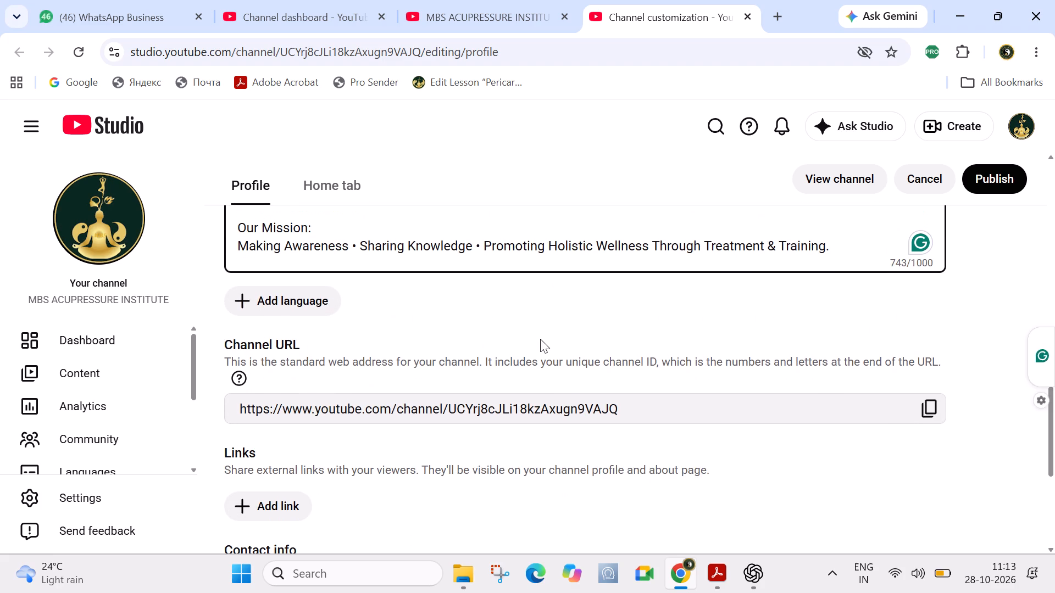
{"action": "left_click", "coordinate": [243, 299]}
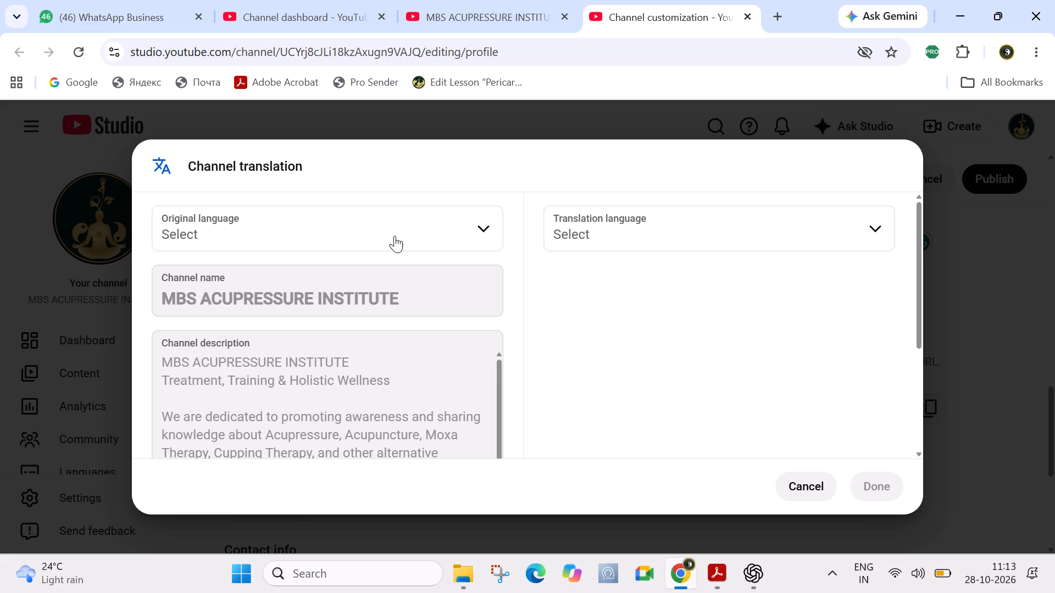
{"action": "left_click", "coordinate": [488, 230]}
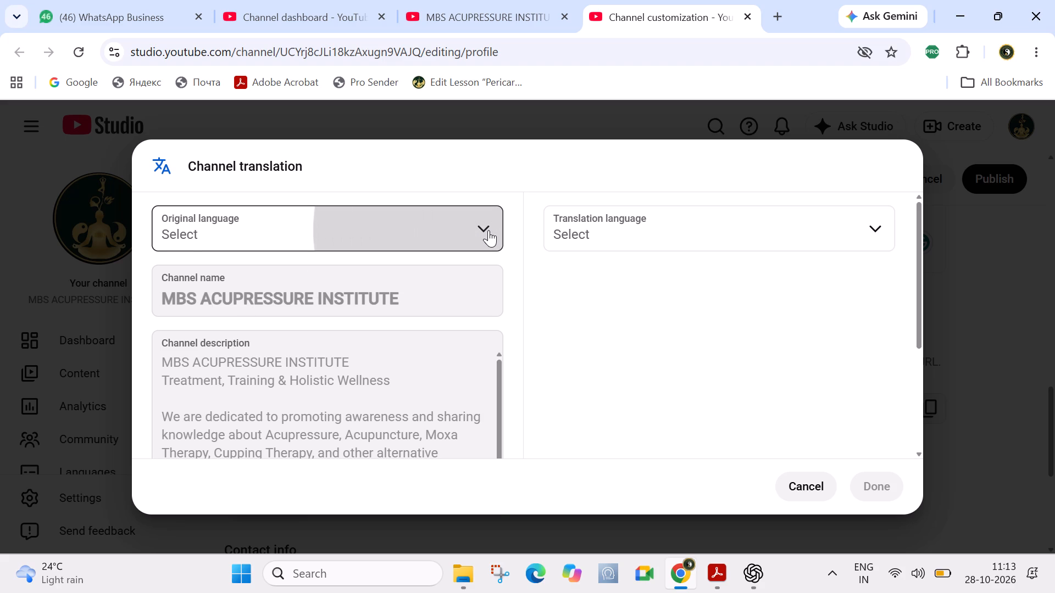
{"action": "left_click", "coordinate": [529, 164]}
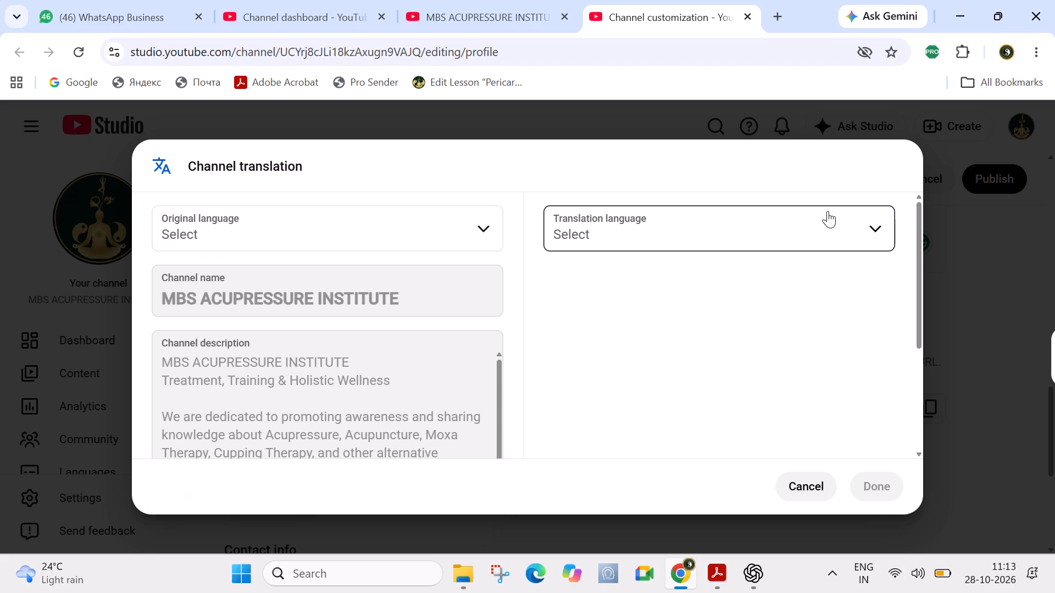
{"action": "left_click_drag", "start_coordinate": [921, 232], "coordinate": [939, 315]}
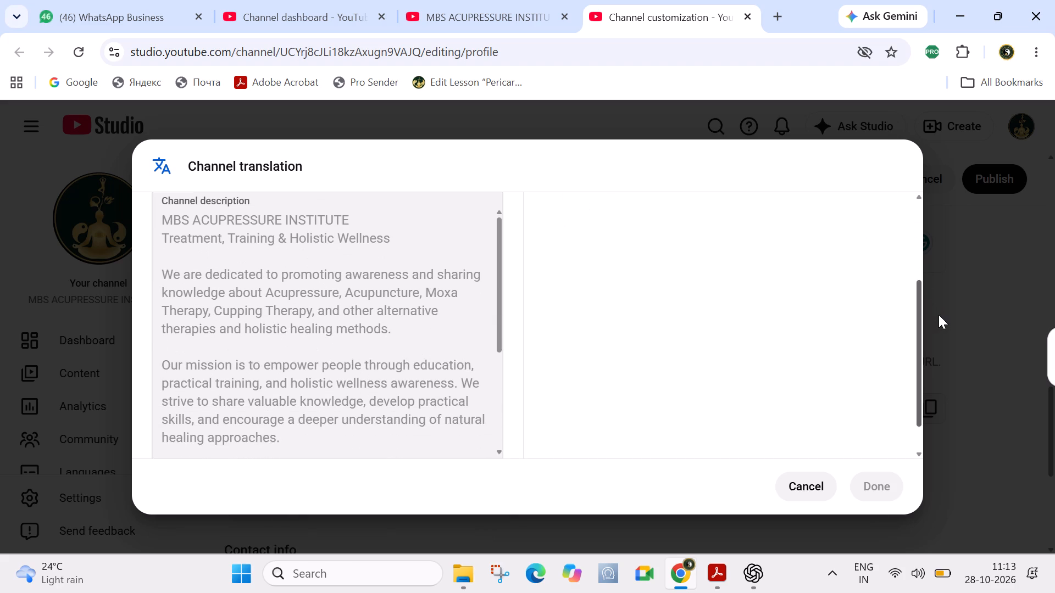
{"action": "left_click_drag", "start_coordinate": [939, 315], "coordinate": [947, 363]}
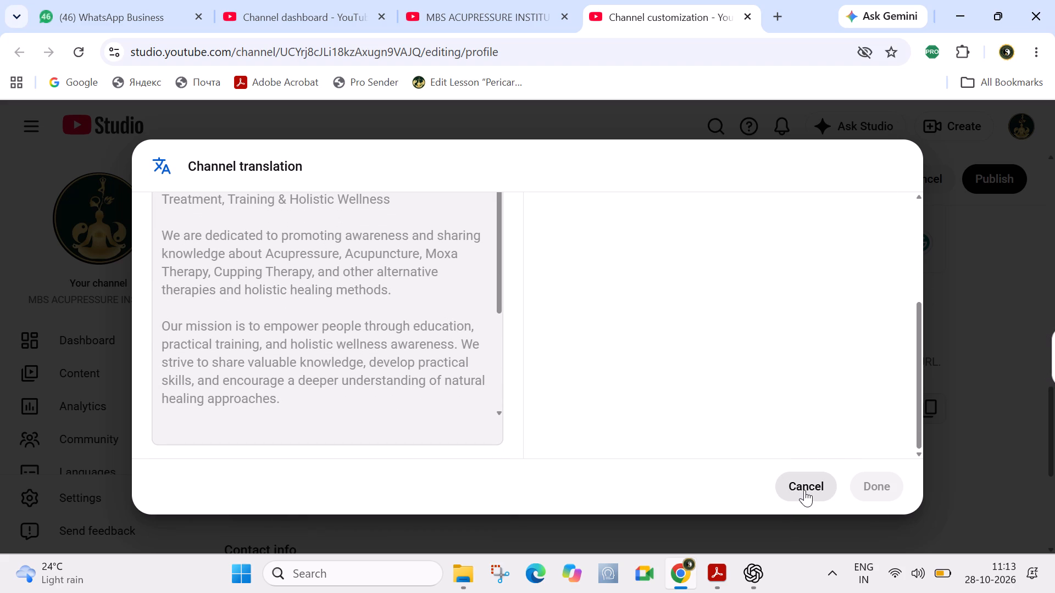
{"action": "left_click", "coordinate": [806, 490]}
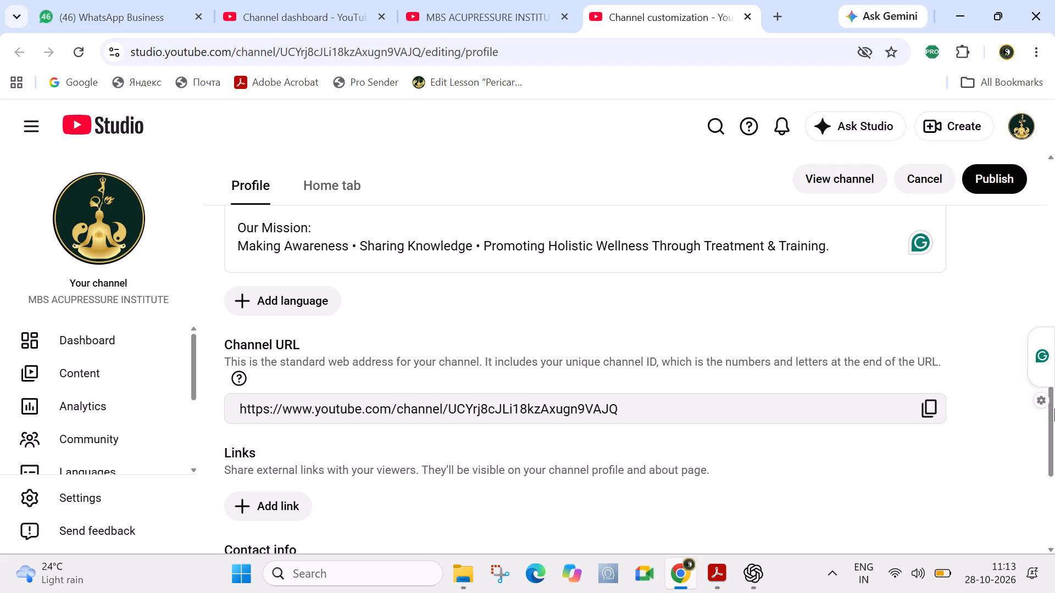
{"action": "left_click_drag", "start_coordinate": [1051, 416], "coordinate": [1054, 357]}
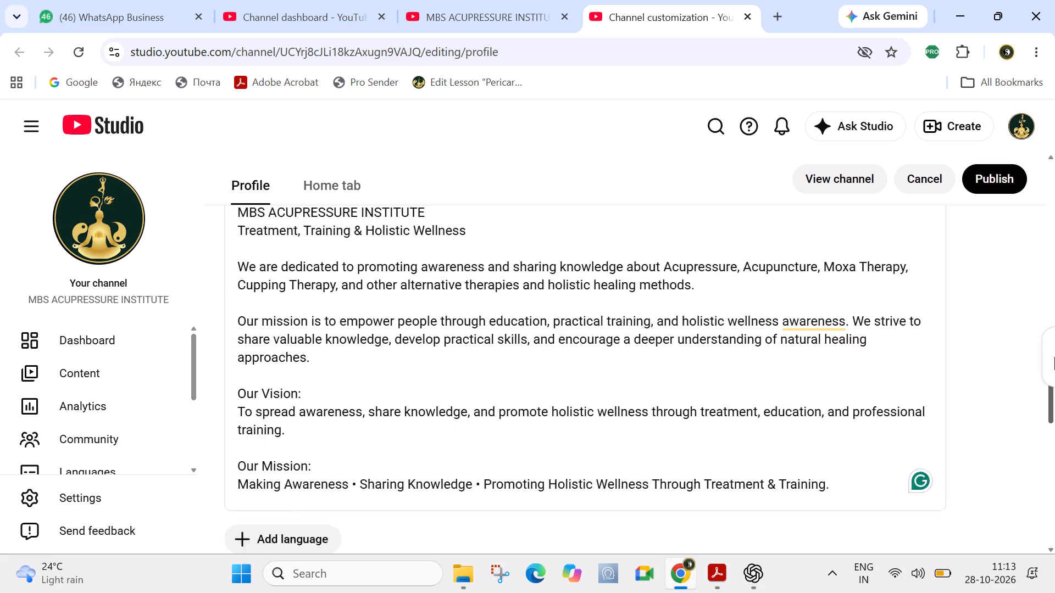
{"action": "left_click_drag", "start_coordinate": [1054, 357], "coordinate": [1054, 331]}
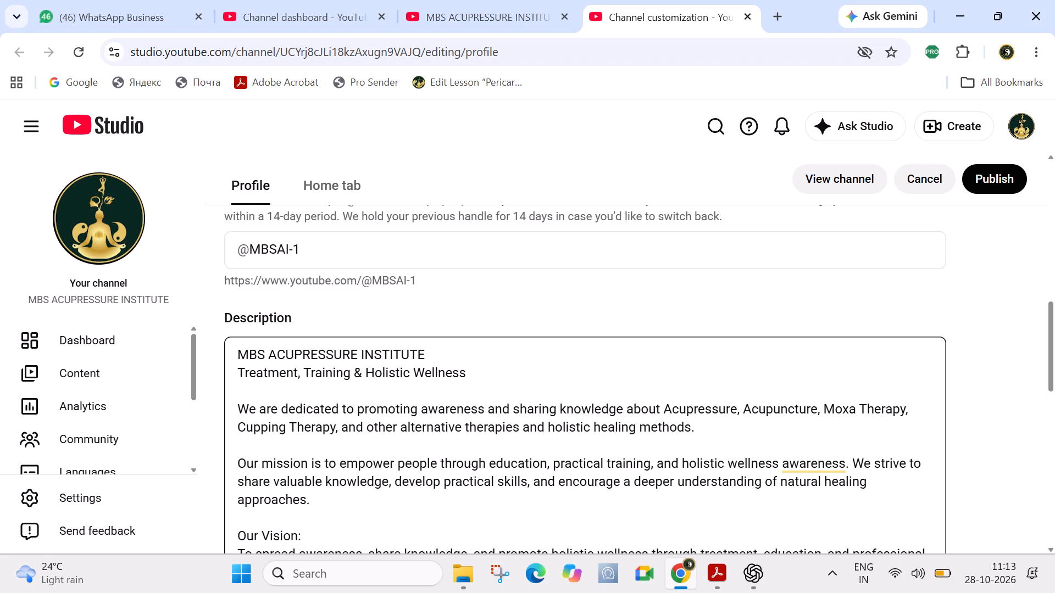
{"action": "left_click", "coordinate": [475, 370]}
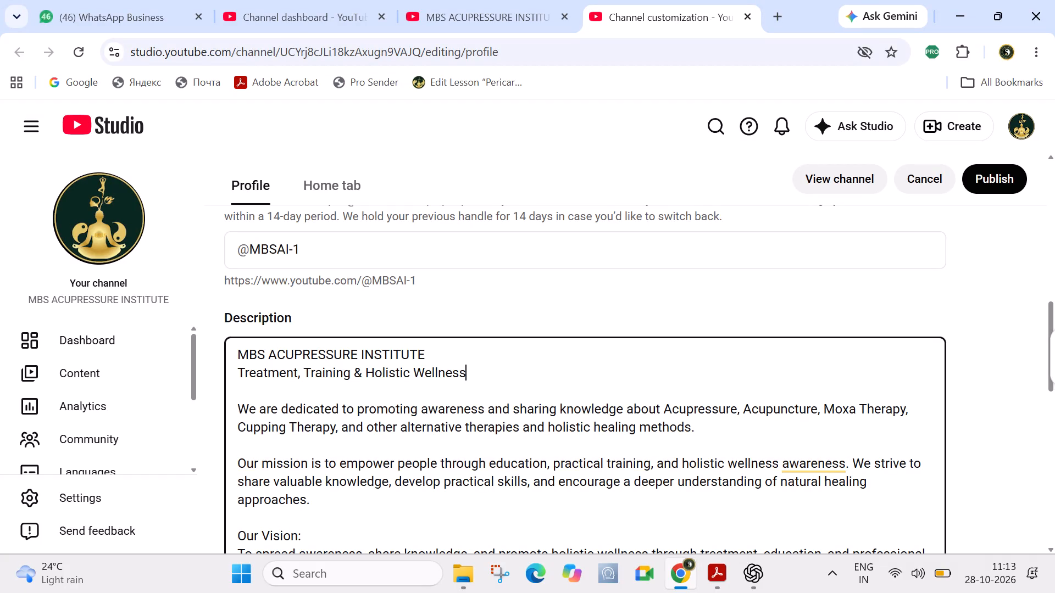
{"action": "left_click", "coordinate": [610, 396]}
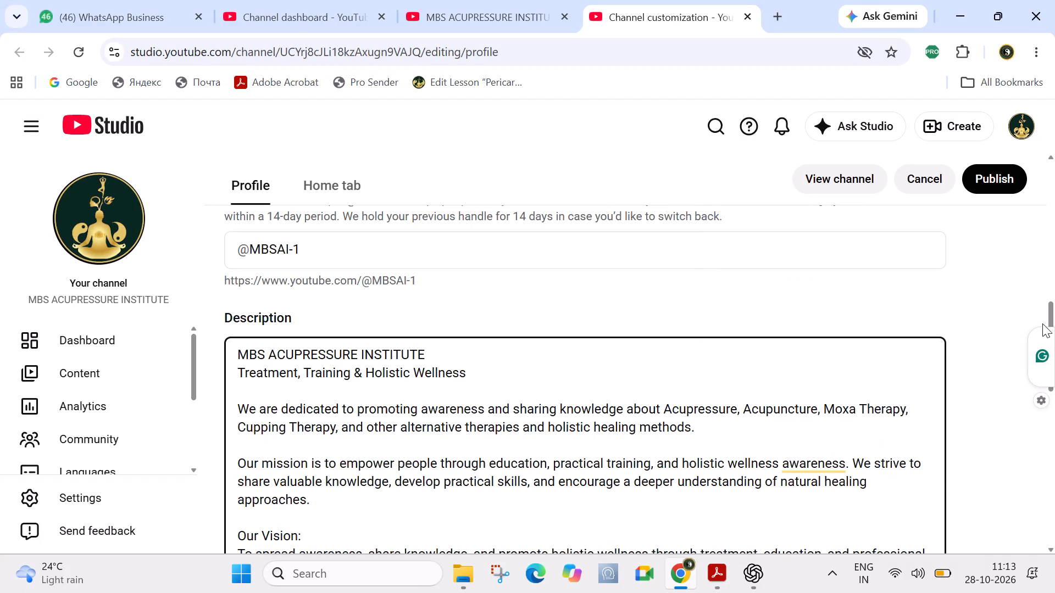
Start a closing line after two blank lines below the mission statement, reading "We are Conducting" with a capitalised "We".
{"action": "left_click_drag", "start_coordinate": [1052, 317], "coordinate": [1045, 405]}
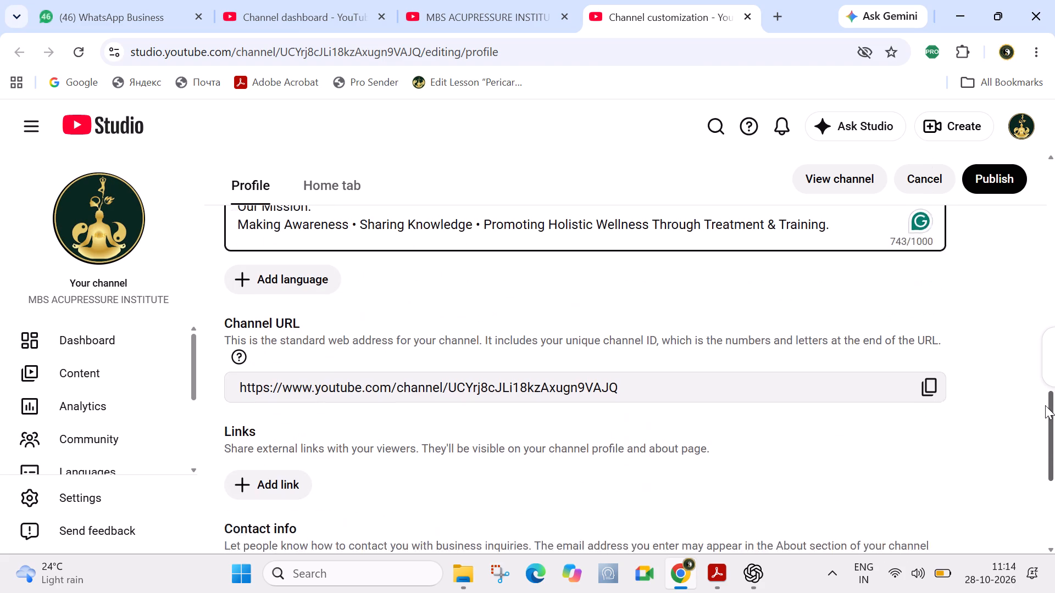
{"action": "left_click_drag", "start_coordinate": [1045, 405], "coordinate": [1045, 385]}
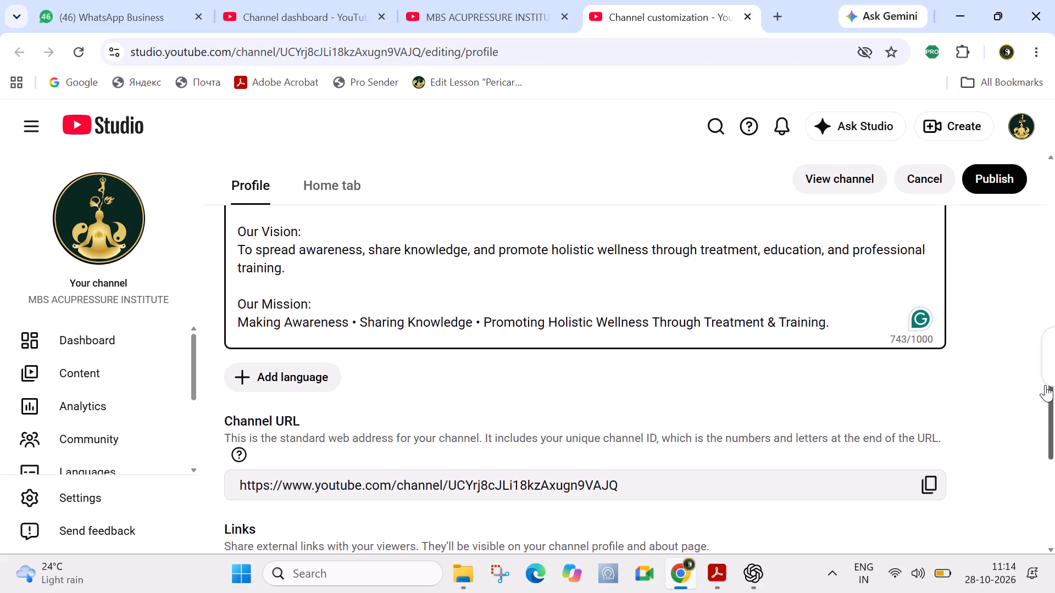
{"action": "left_click", "coordinate": [840, 323]}
{"action": "key", "text": "Return"}
{"action": "key", "text": "Return"}
{"action": "key", "text": "Return"}
{"action": "type", "text": "we"}
{"action": "key", "text": "space"}
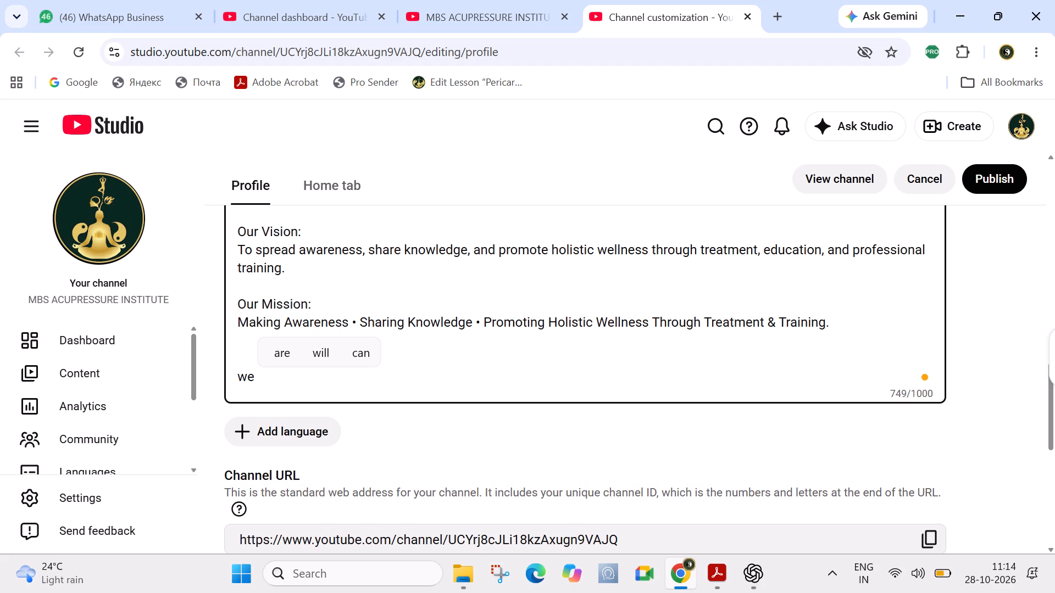
{"action": "type", "text": "are"}
{"action": "key", "text": "space"}
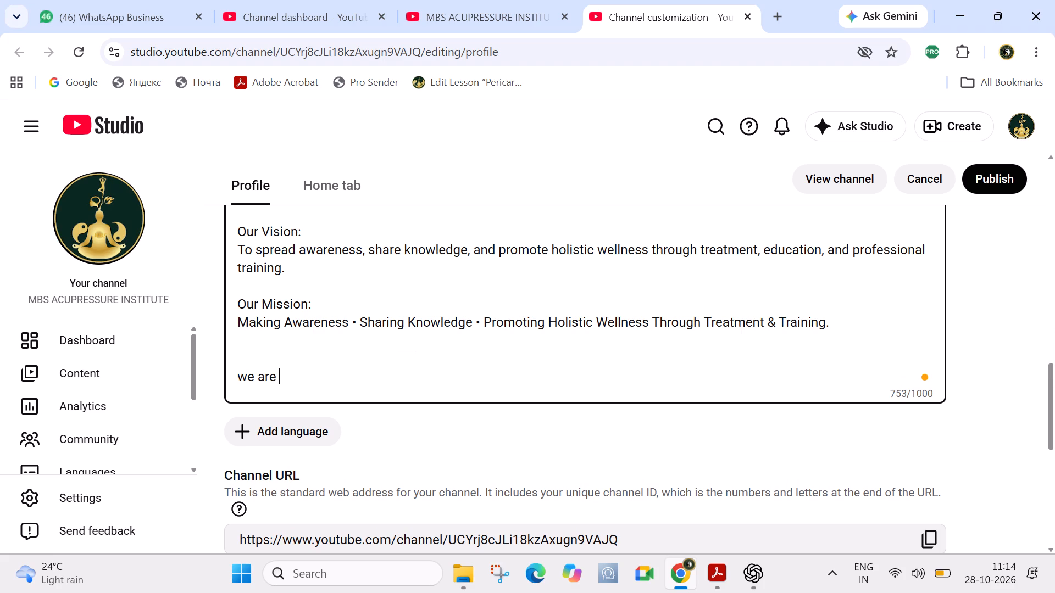
{"action": "key", "text": "o"}
{"action": "key", "text": "BackSpace"}
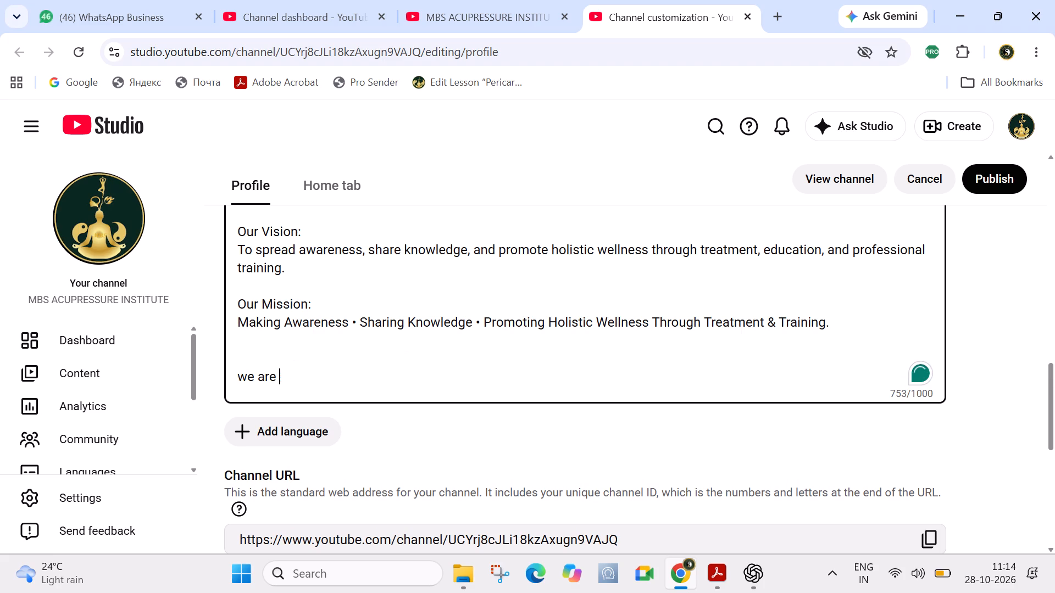
{"action": "type", "text": "Co"}
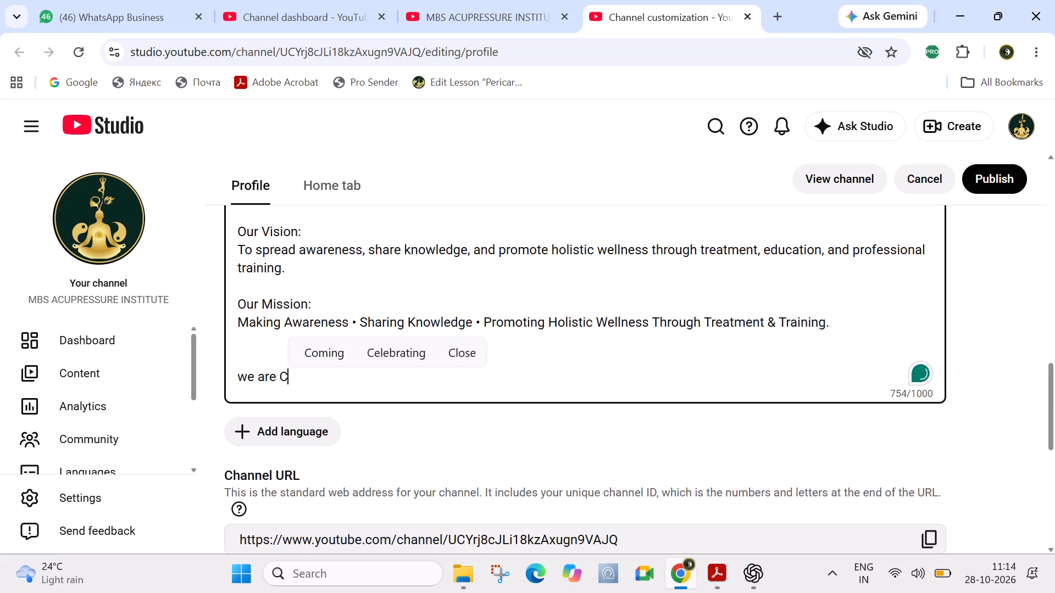
{"action": "key", "text": "n"}
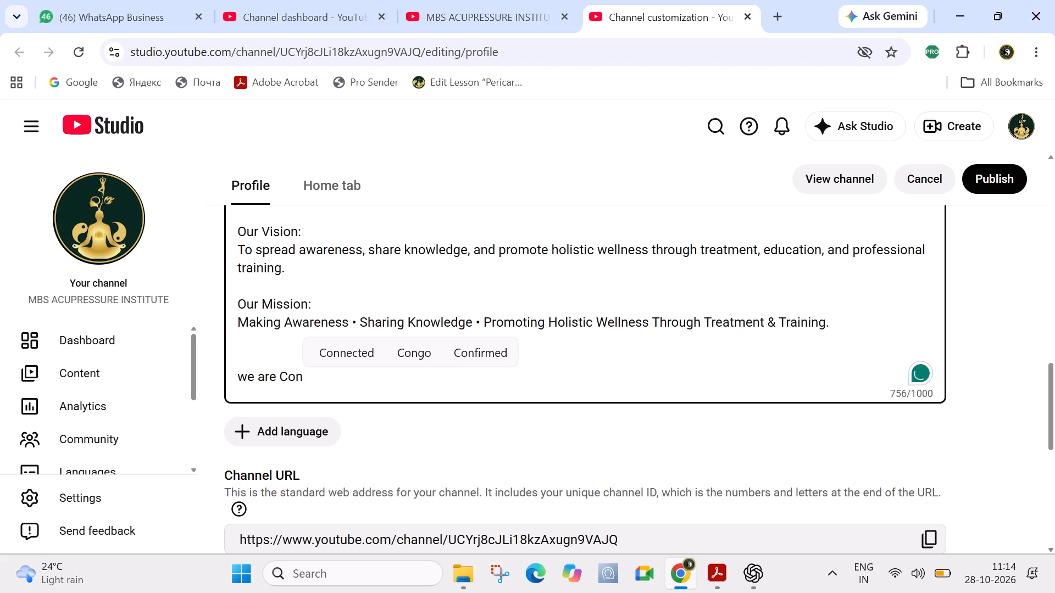
{"action": "type", "text": "du"}
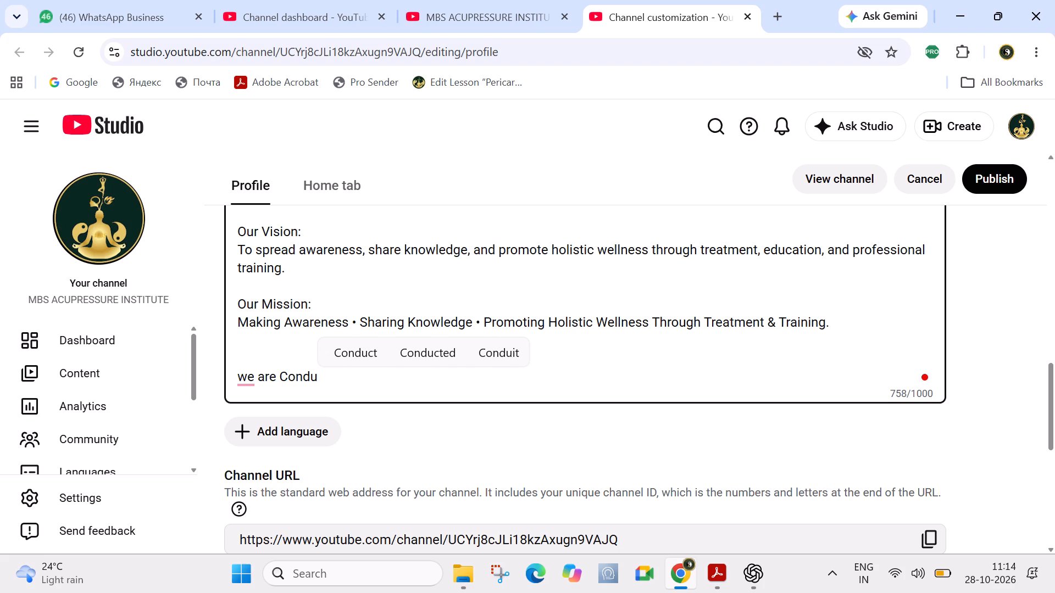
{"action": "type", "text": "cting"}
{"action": "key", "text": "space"}
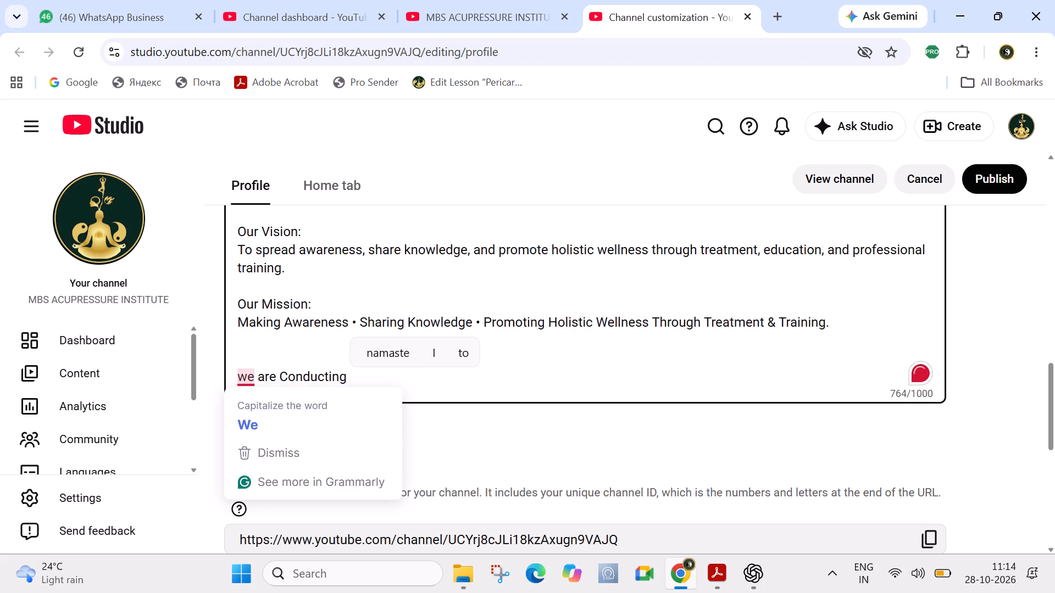
{"action": "left_click", "coordinate": [251, 418]}
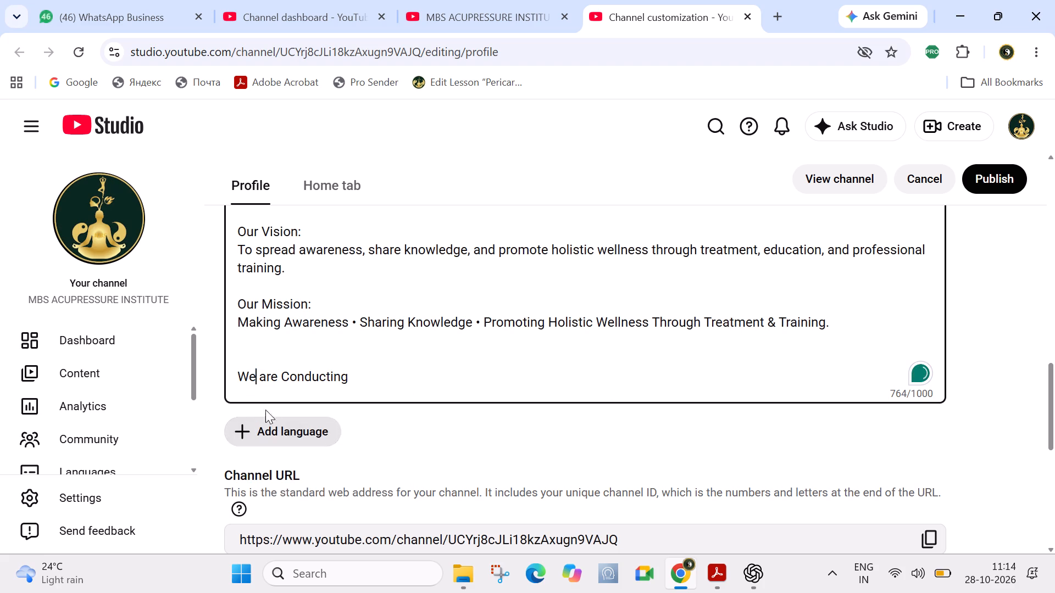
Continue the closing line of the channel description with "All Training Courses".
{"action": "left_click", "coordinate": [351, 381]}
{"action": "type", "text": "All"}
{"action": "key", "text": "space"}
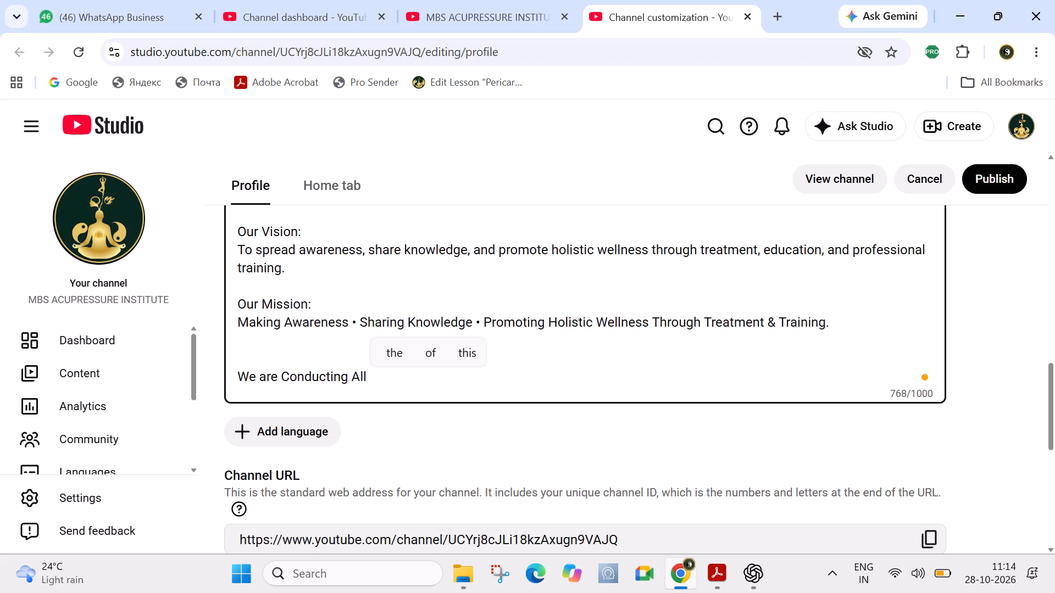
{"action": "type", "text": "Train"}
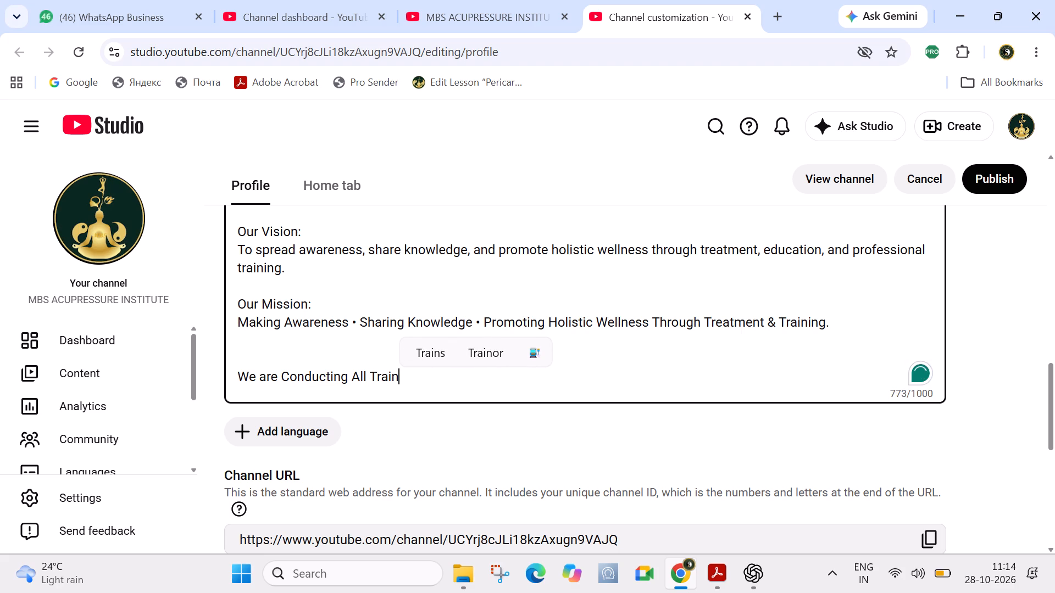
{"action": "type", "text": "in"}
{"action": "key", "text": "space"}
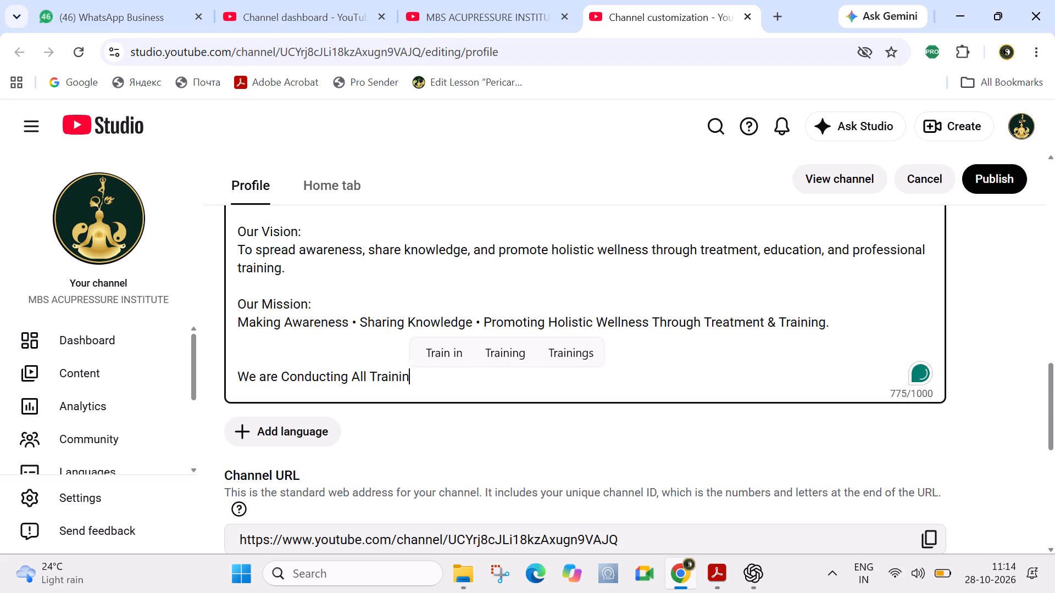
{"action": "key", "text": "BackSpace"}
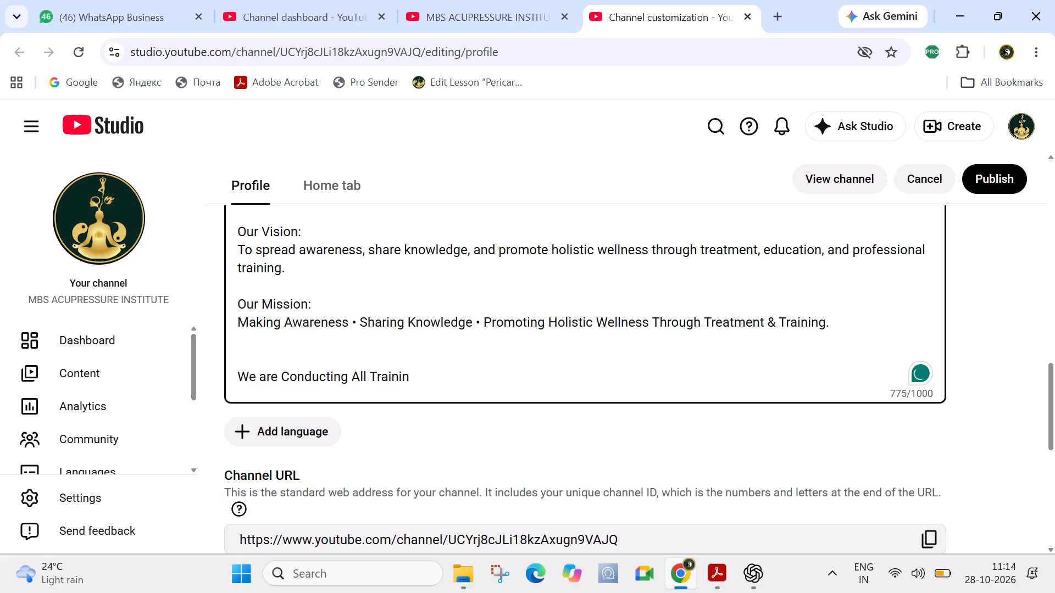
{"action": "type", "text": "g"}
{"action": "key", "text": "space"}
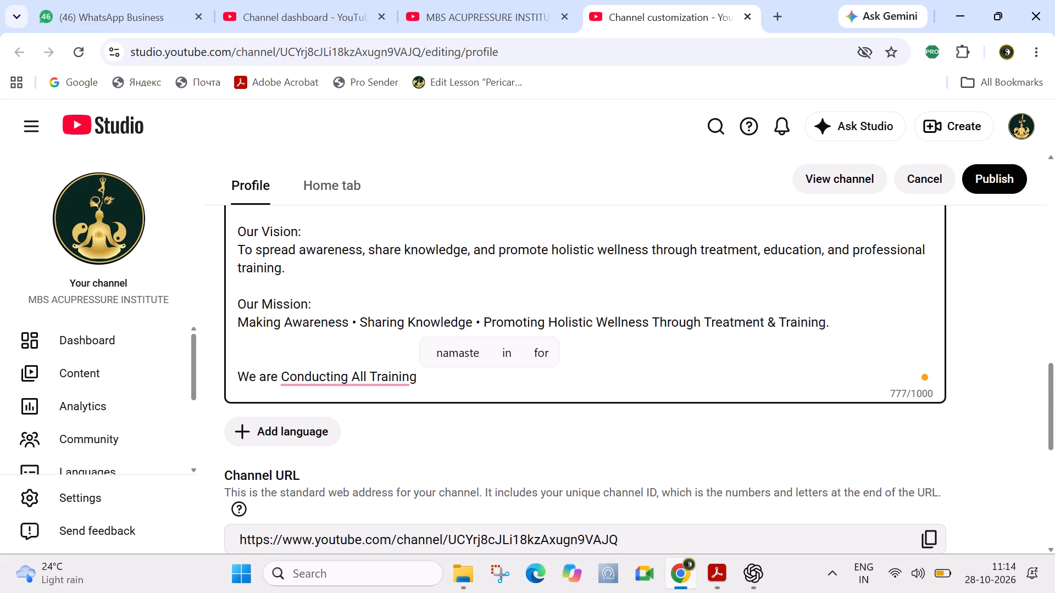
{"action": "type", "text": "Course"}
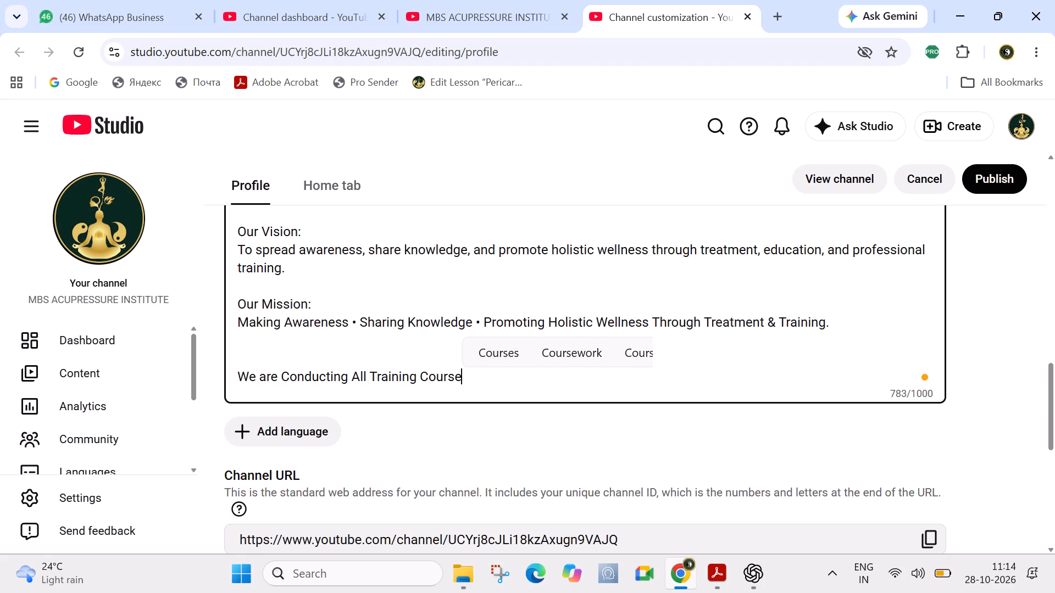
{"action": "type", "text": "s"}
{"action": "key", "text": "space"}
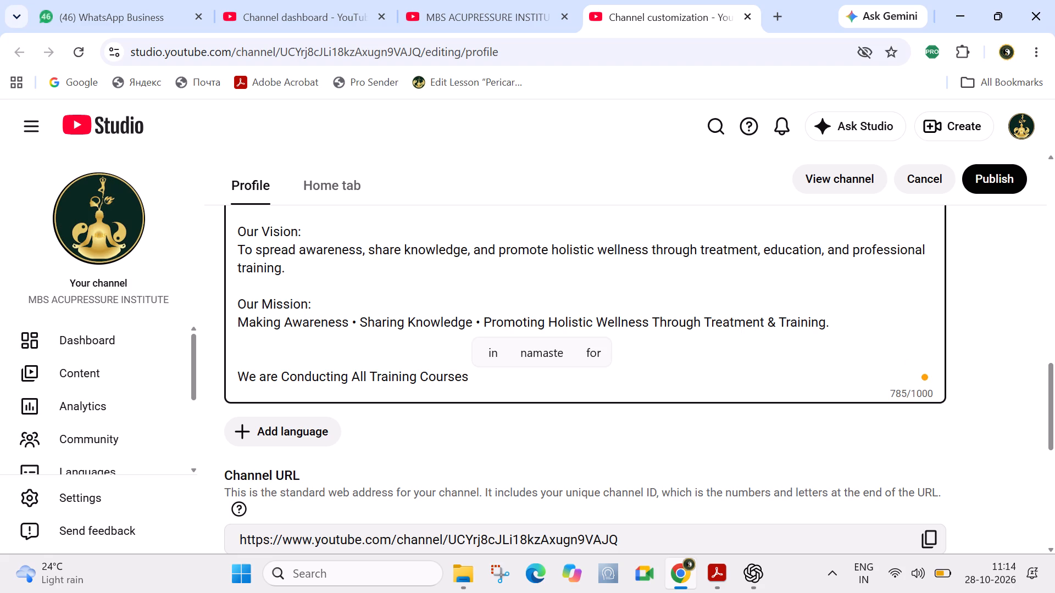
Finish the closing line with "In Telugu Language", keeping "Language" in the singular.
{"action": "type", "text": "In"}
{"action": "key", "text": "space"}
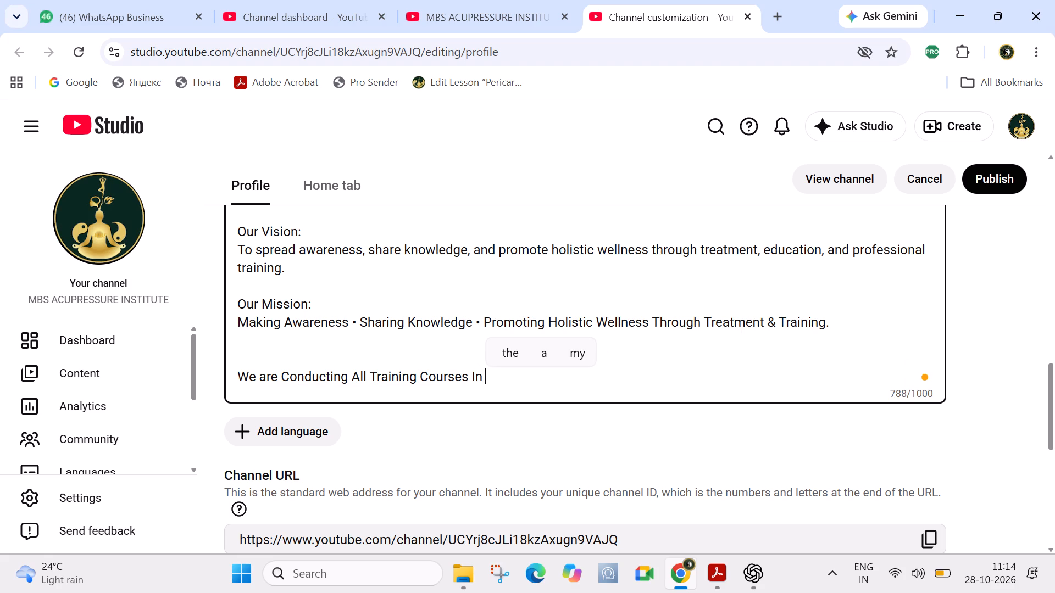
{"action": "type", "text": "Te"}
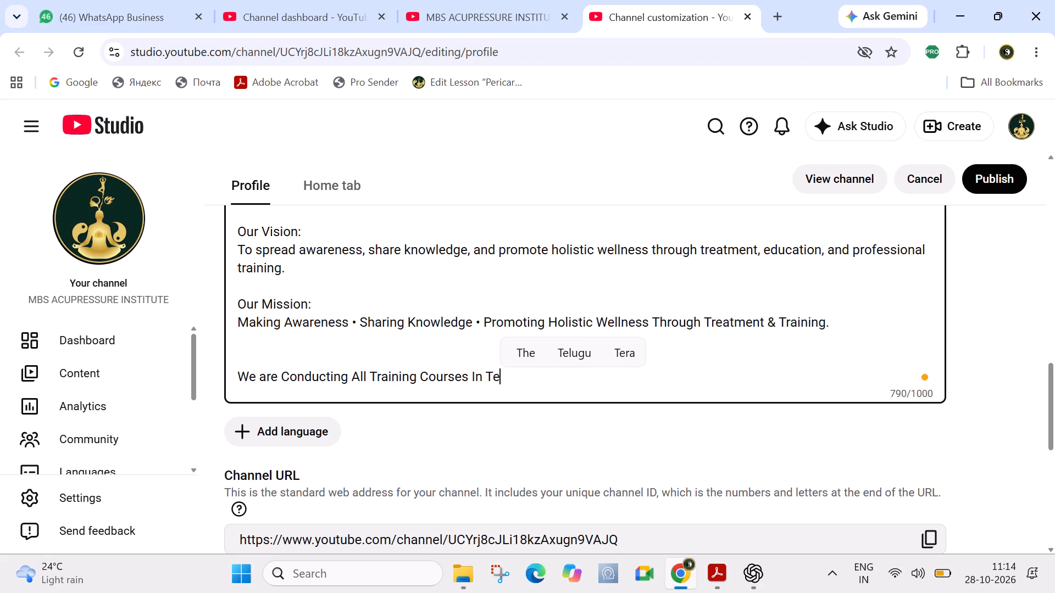
{"action": "type", "text": "lu"}
{"action": "type", "text": "gu"}
{"action": "key", "text": "space"}
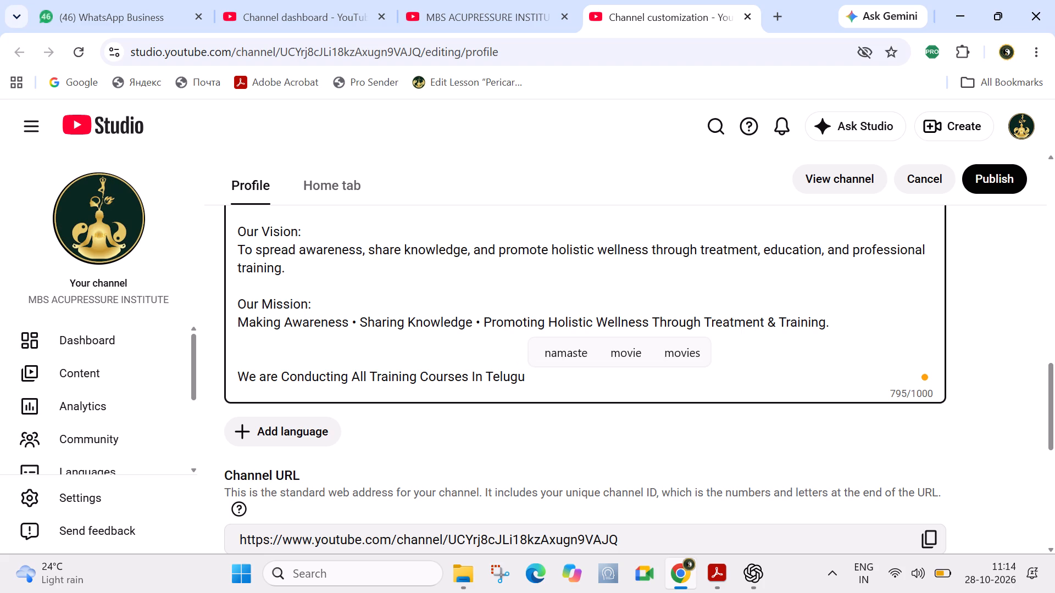
{"action": "key", "text": "shift+l"}
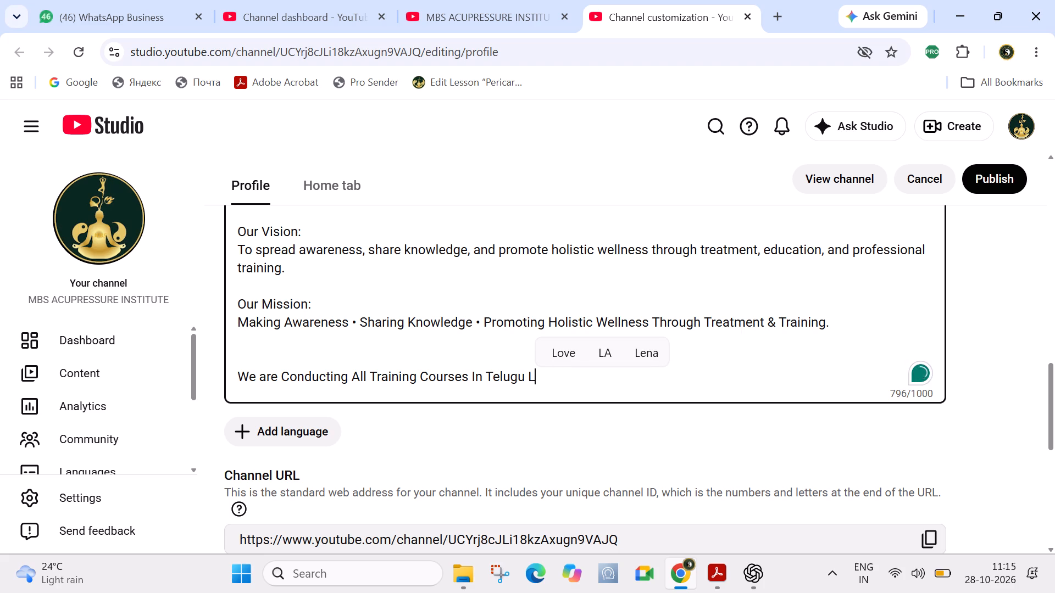
{"action": "type", "text": "ang"}
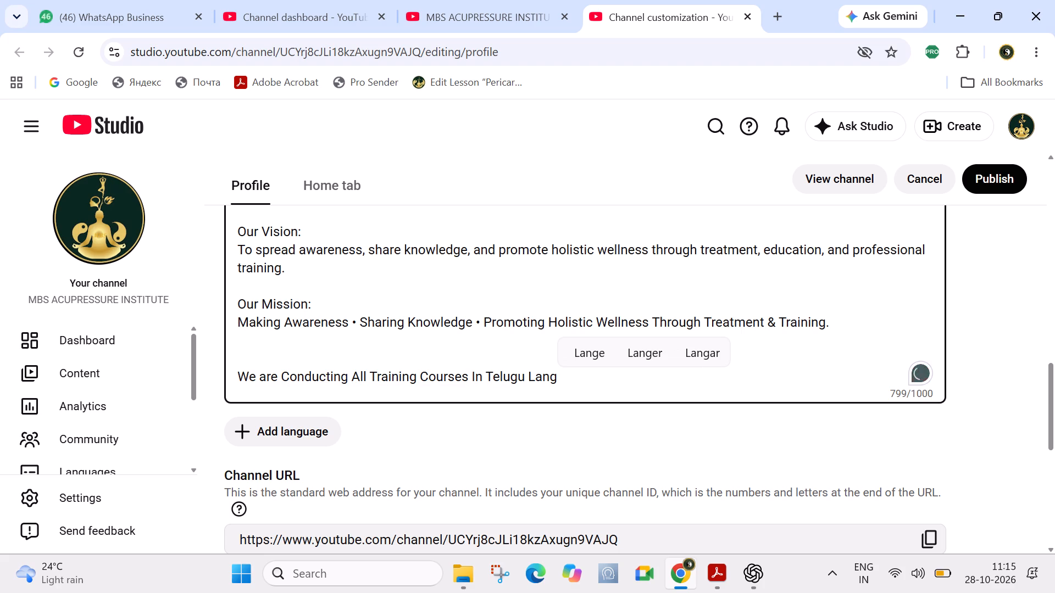
{"action": "key", "text": "u"}
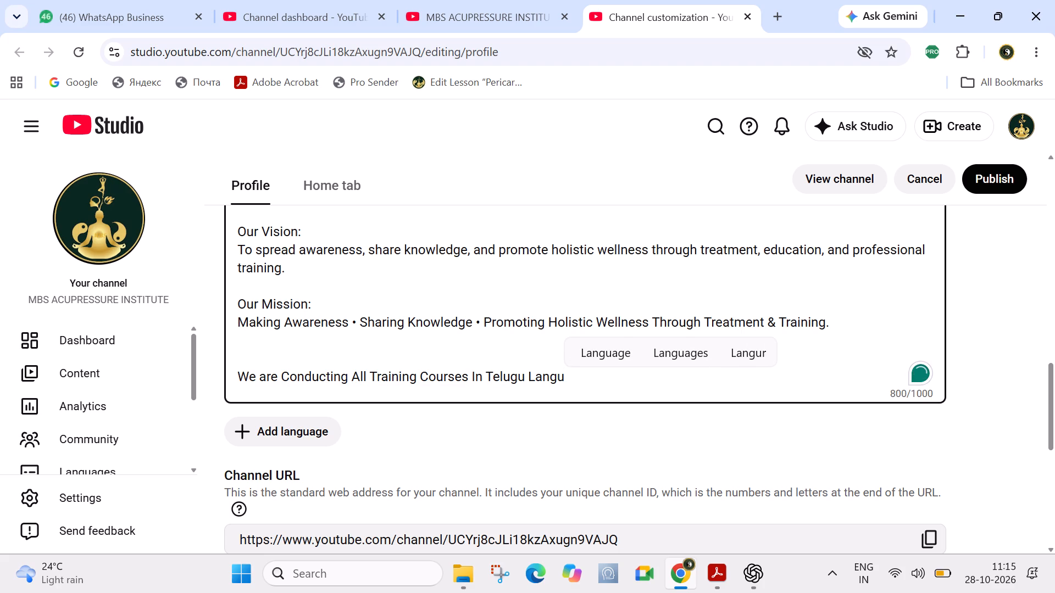
{"action": "left_click", "coordinate": [687, 355]}
{"action": "left_click", "coordinate": [477, 359]}
{"action": "left_click", "coordinate": [454, 379]}
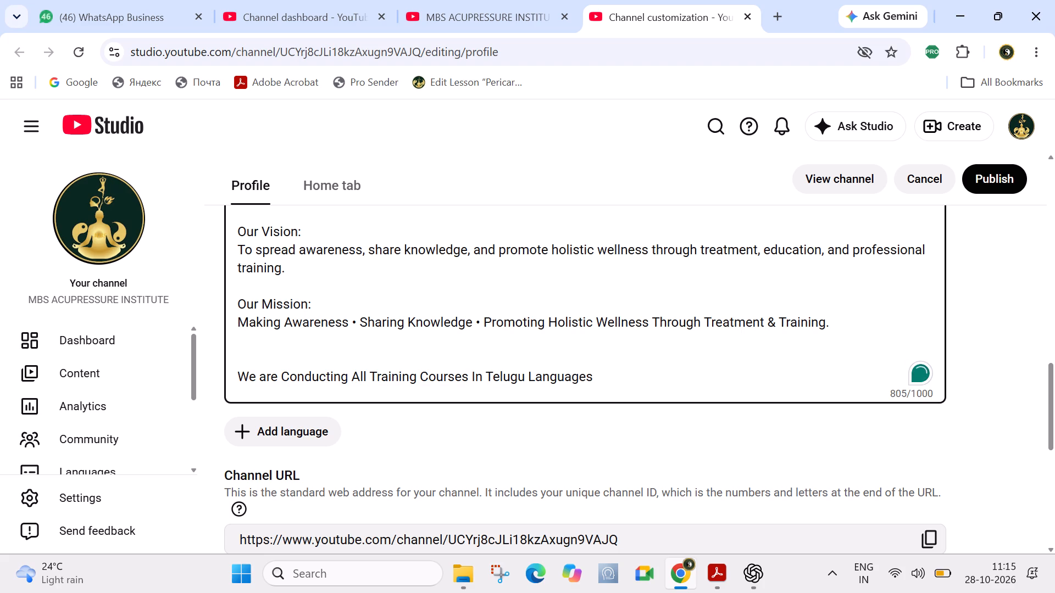
{"action": "left_click", "coordinate": [595, 373]}
{"action": "key", "text": "BackSpace"}
{"action": "key", "text": "BackSpace"}
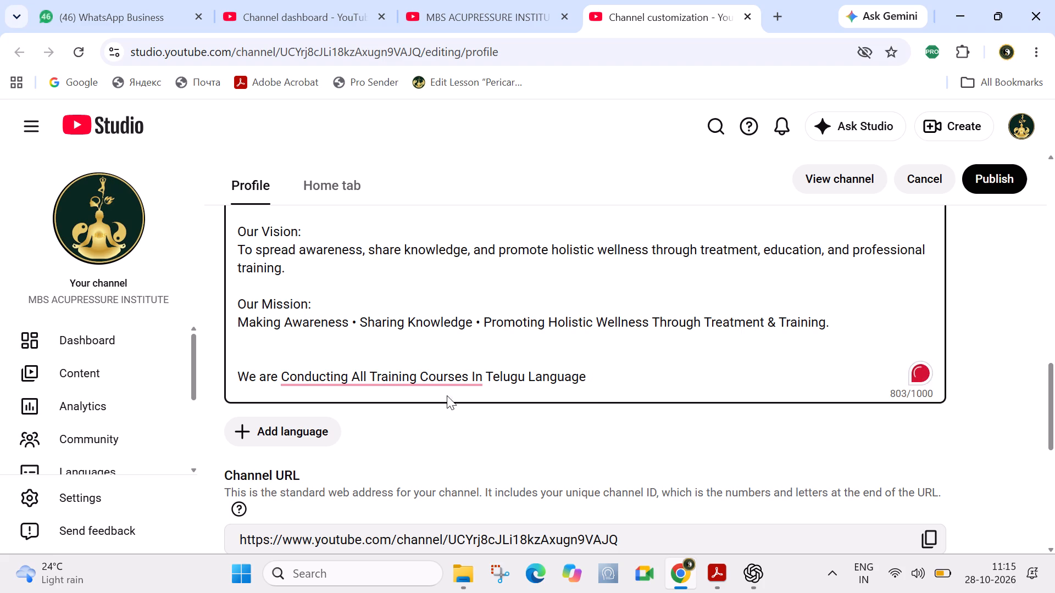
Apply the Grammarly rephrasing "conducting all training courses in the" to the closing line about Telugu courses.
{"action": "left_click", "coordinate": [429, 377]}
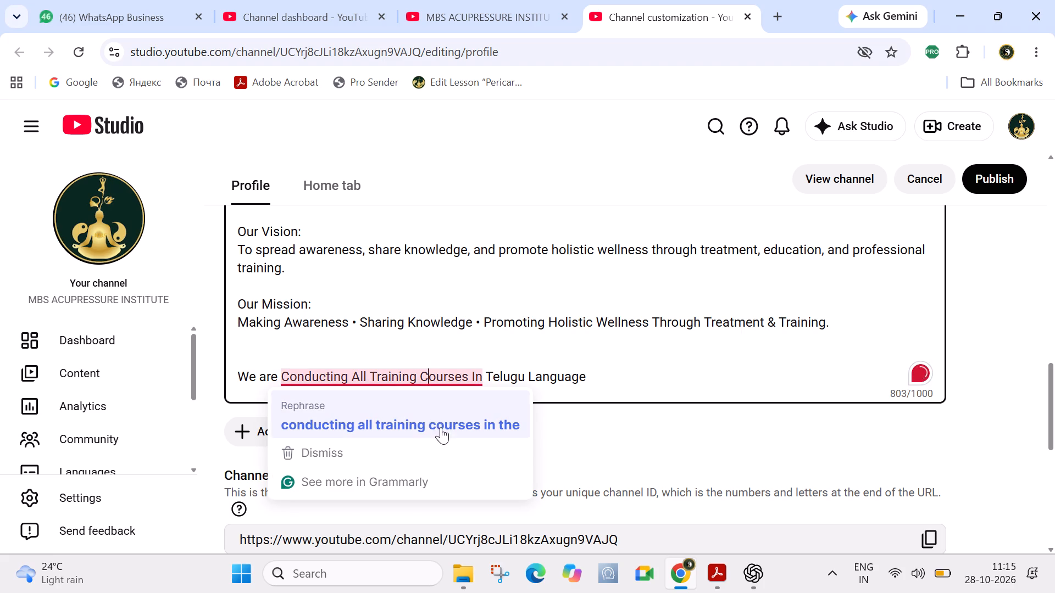
{"action": "left_click", "coordinate": [441, 427]}
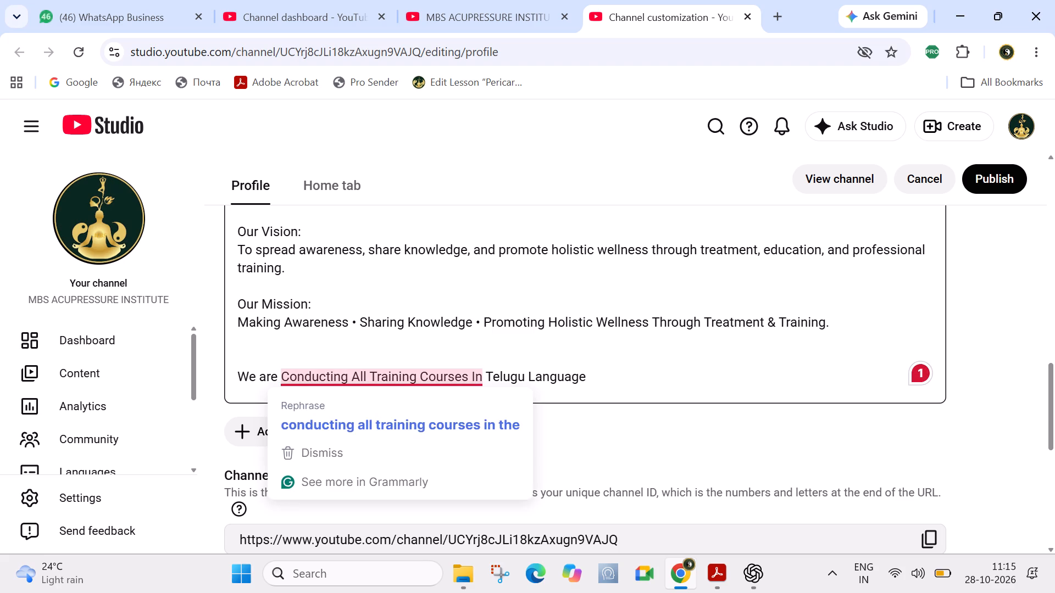
{"action": "left_click", "coordinate": [417, 429]}
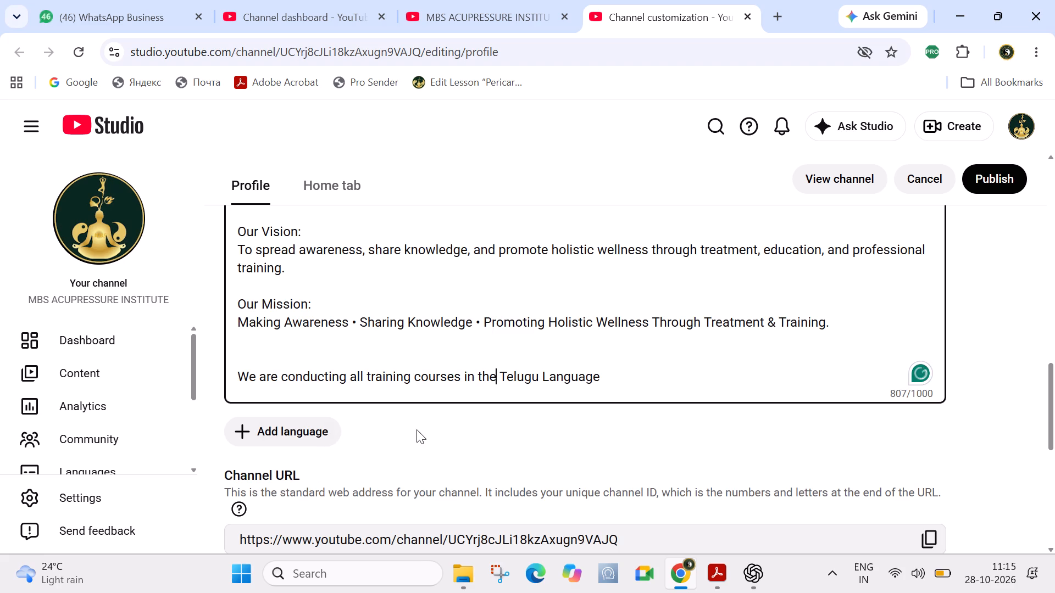
{"action": "left_click", "coordinate": [699, 357]}
{"action": "left_click", "coordinate": [751, 382]}
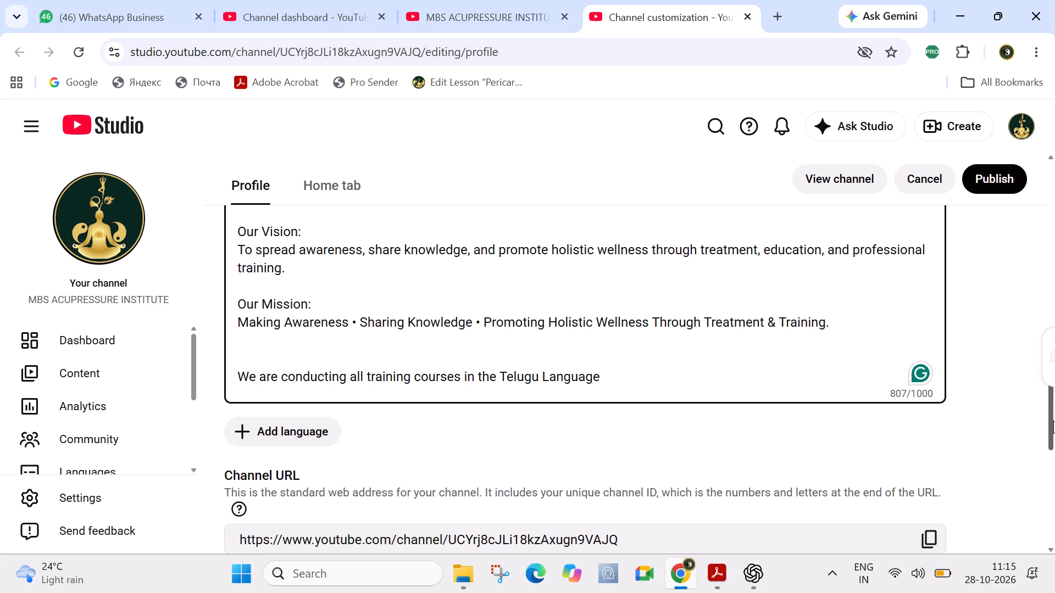
Review the channel description from the closing Telugu courses line back up to its opening paragraphs.
{"action": "left_click", "coordinate": [690, 287]}
{"action": "key", "text": "Up"}
{"action": "key", "text": "Up"}
{"action": "key", "text": "Up"}
{"action": "key", "text": "Up"}
{"action": "key", "text": "Up"}
{"action": "key", "text": "Up"}
{"action": "key", "text": "Up"}
{"action": "key", "text": "Up"}
{"action": "key", "text": "Up"}
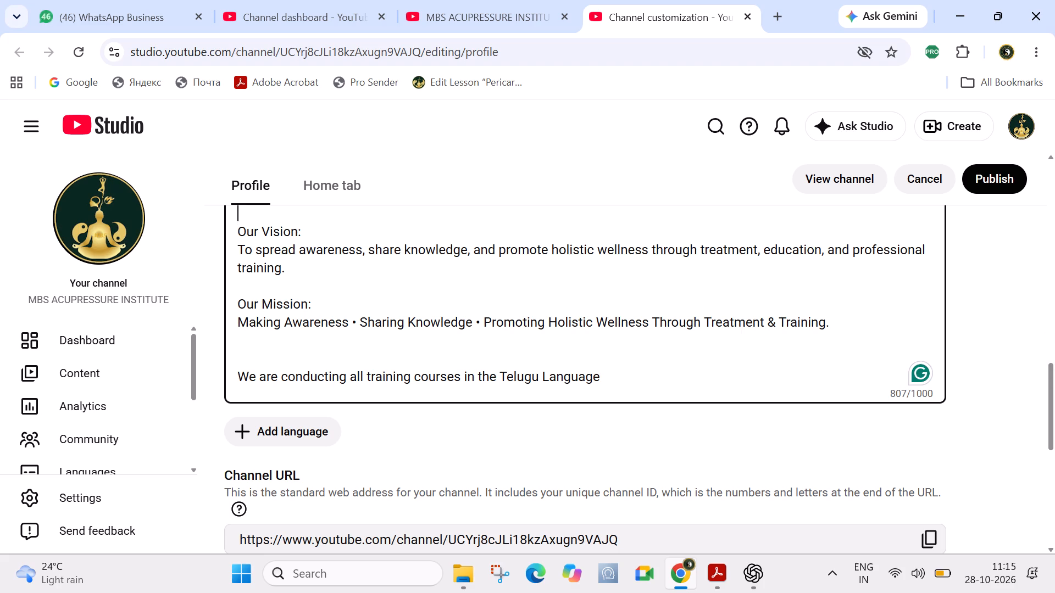
{"action": "key", "text": "Up"}
{"action": "key", "text": "Up"}
{"action": "key", "text": "Up"}
{"action": "key", "text": "Up"}
{"action": "key", "text": "Up"}
{"action": "key", "text": "Up"}
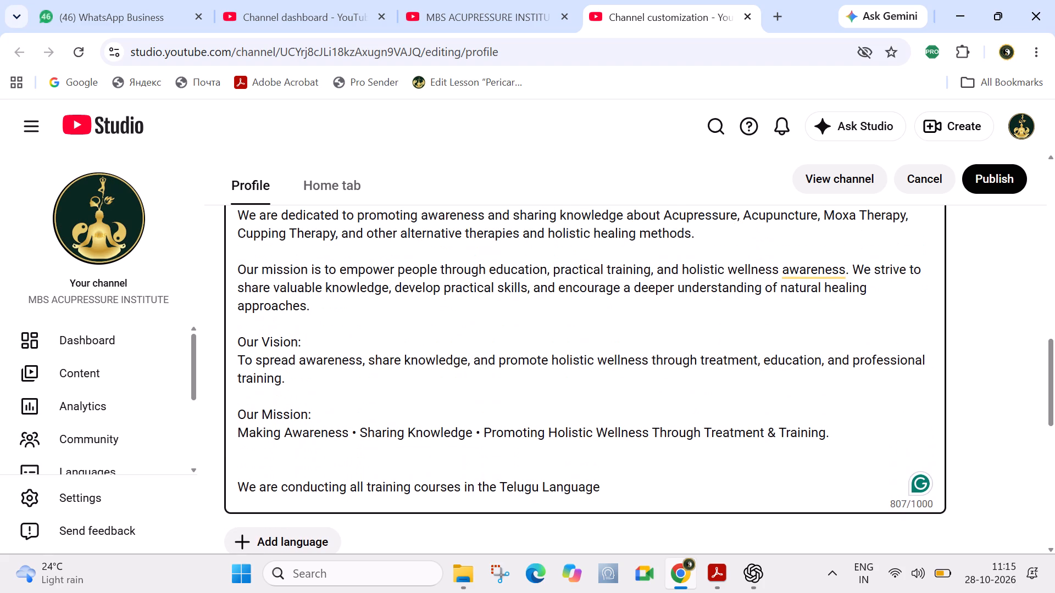
{"action": "key", "text": "Up"}
{"action": "key", "text": "Up"}
{"action": "key", "text": "Down"}
Check the section layout of the channel's home page and return to the profile settings.
{"action": "left_click", "coordinate": [335, 180]}
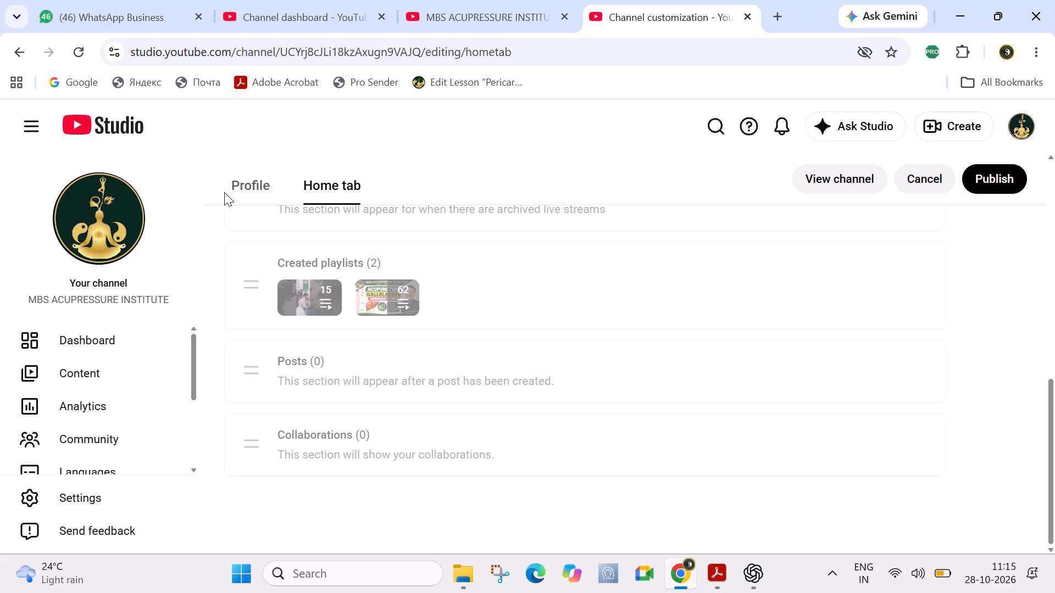
{"action": "left_click", "coordinate": [245, 188]}
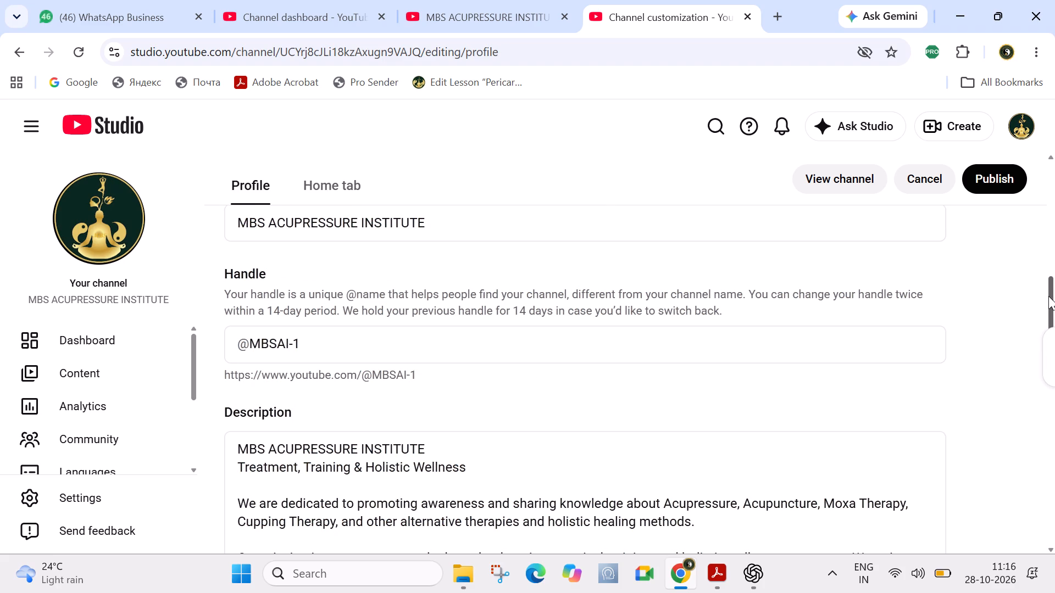
Choose the round gold logo image WhatsApp Image 2026-09-01 at 6.50.23 PM (1).jpeg from the Desktop as the channel's video watermark.
{"action": "left_click_drag", "start_coordinate": [1052, 288], "coordinate": [1052, 290]}
{"action": "left_click_drag", "start_coordinate": [1052, 290], "coordinate": [1054, 467]}
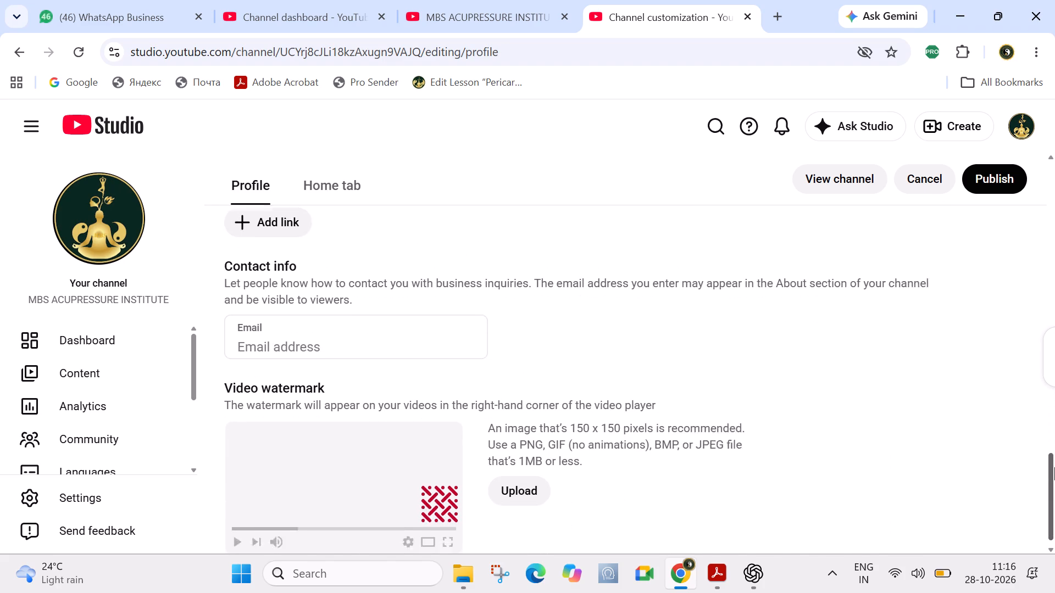
{"action": "left_click_drag", "start_coordinate": [1054, 467], "coordinate": [1054, 499]}
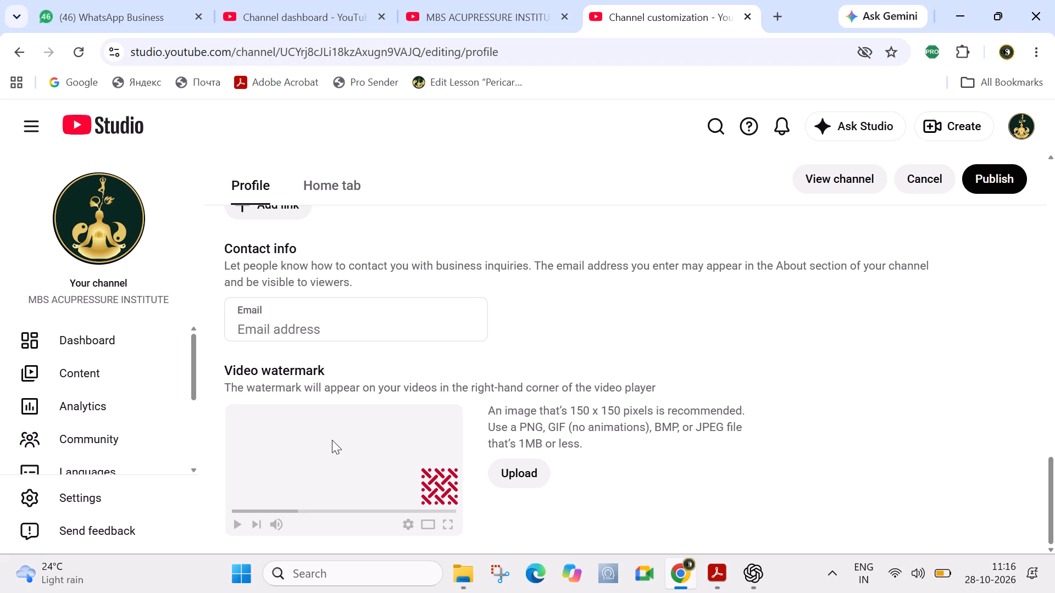
{"action": "left_click", "coordinate": [521, 474]}
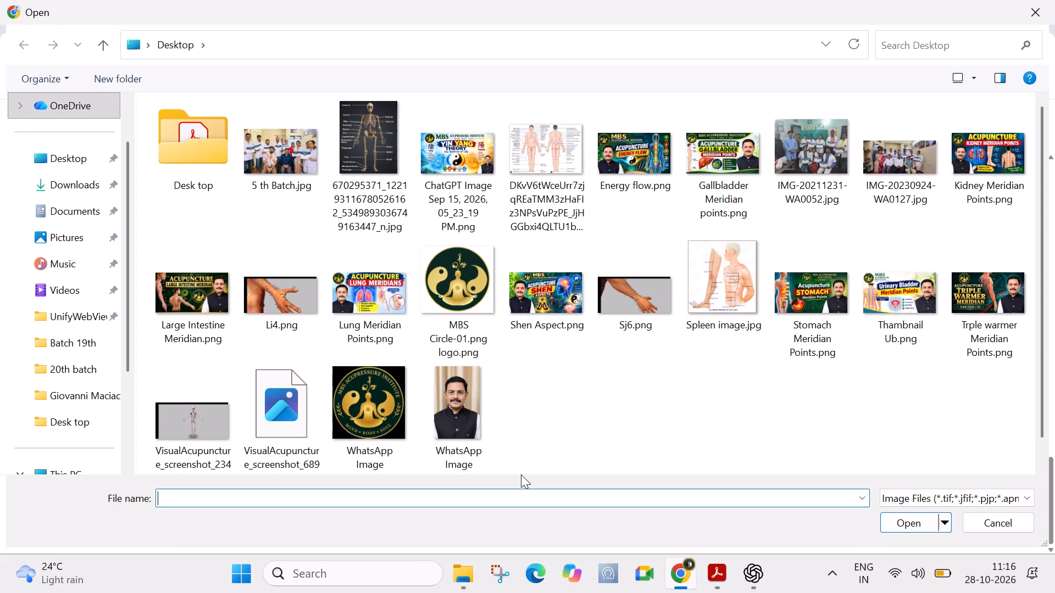
{"action": "left_click", "coordinate": [379, 423]}
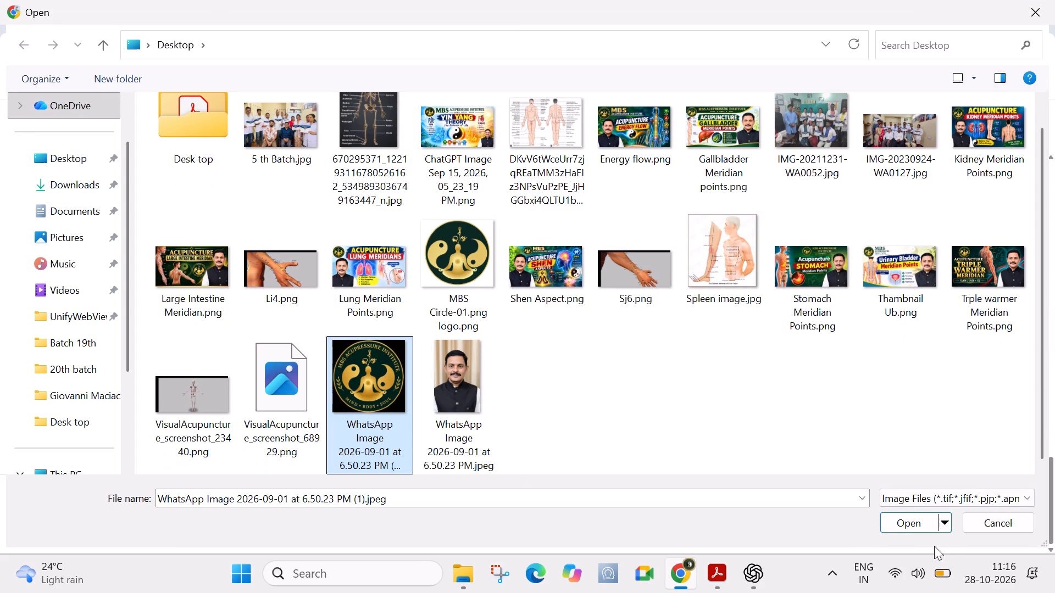
{"action": "left_click", "coordinate": [908, 526]}
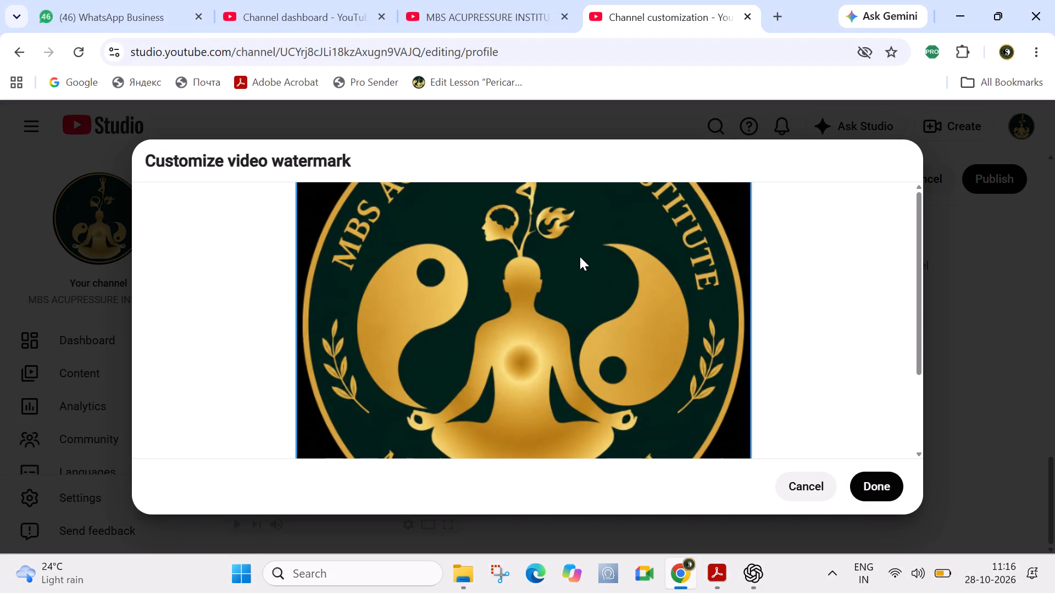
Check the watermark crop, keep the frame around the full logo image, and accept it.
{"action": "triple_click", "coordinate": [917, 452]}
{"action": "double_click", "coordinate": [917, 452]}
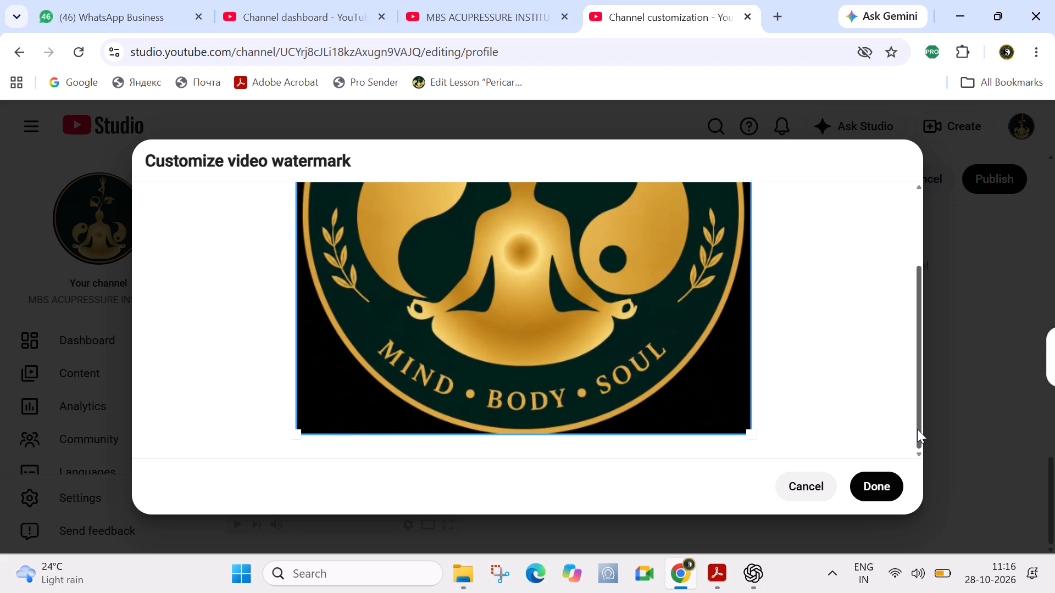
{"action": "left_click_drag", "start_coordinate": [917, 428], "coordinate": [889, 331]}
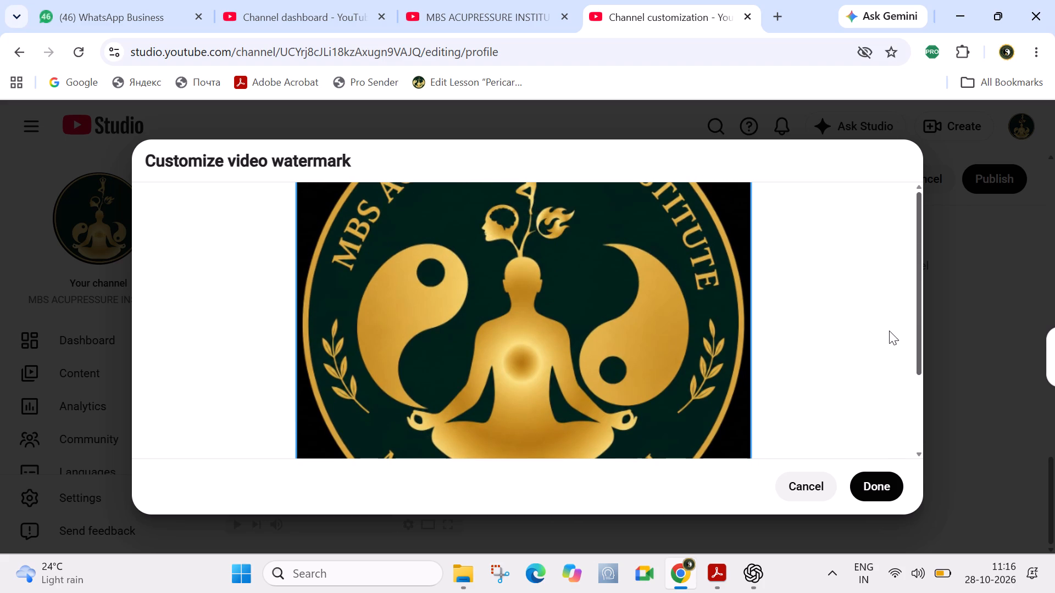
{"action": "left_click_drag", "start_coordinate": [889, 331], "coordinate": [902, 431]}
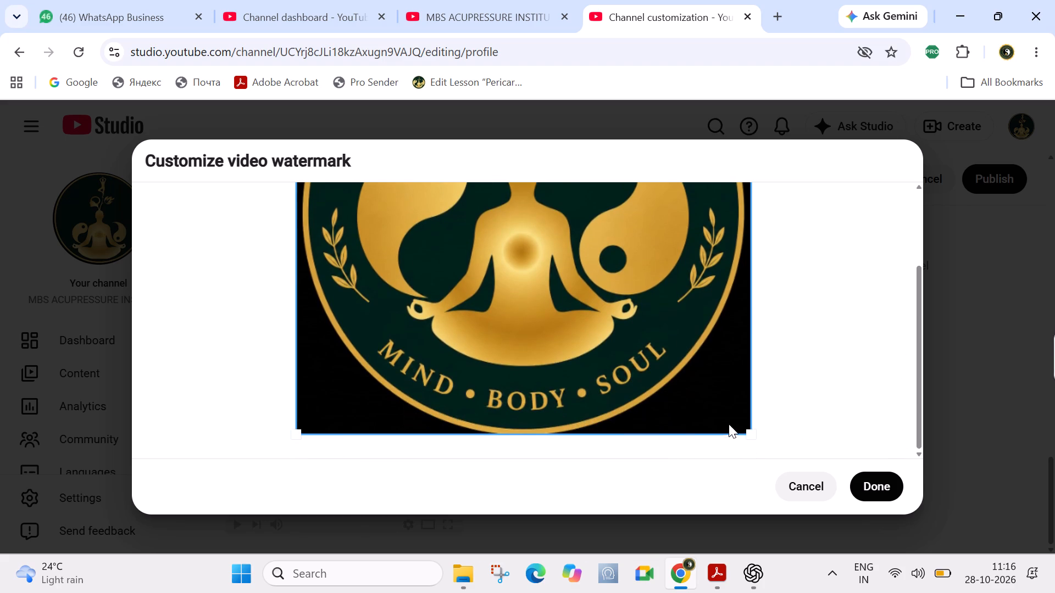
{"action": "left_click", "coordinate": [744, 428]}
{"action": "left_click_drag", "start_coordinate": [748, 430], "coordinate": [716, 406]}
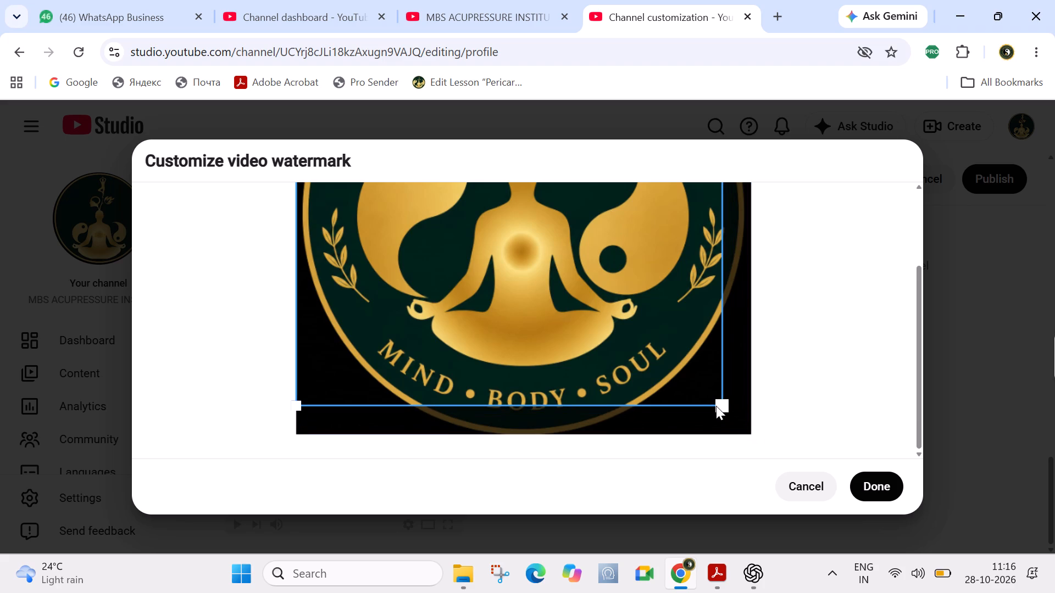
{"action": "left_click_drag", "start_coordinate": [724, 408], "coordinate": [759, 447]}
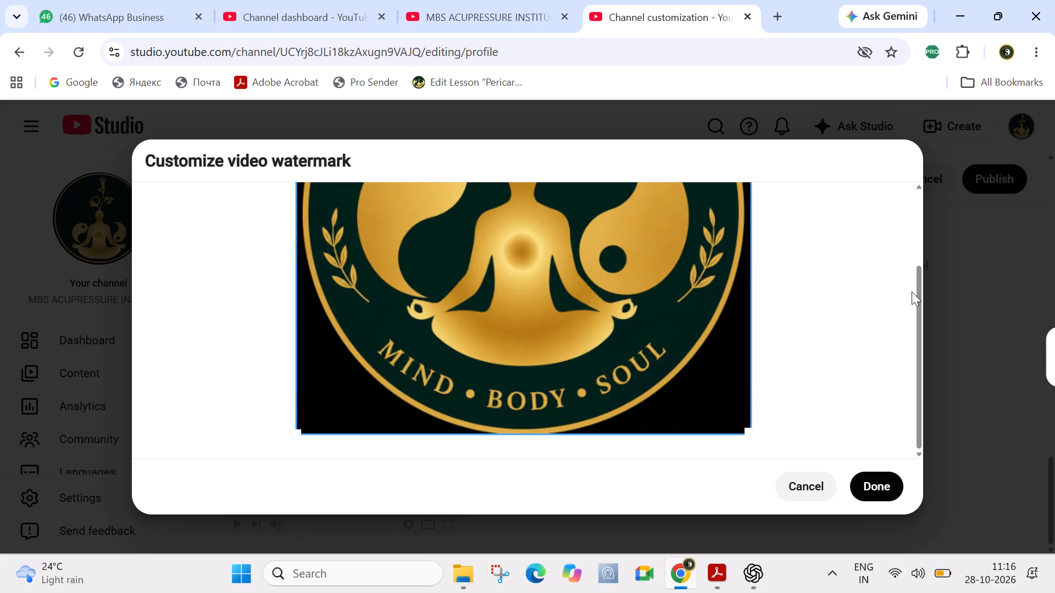
{"action": "left_click_drag", "start_coordinate": [920, 292], "coordinate": [914, 238]}
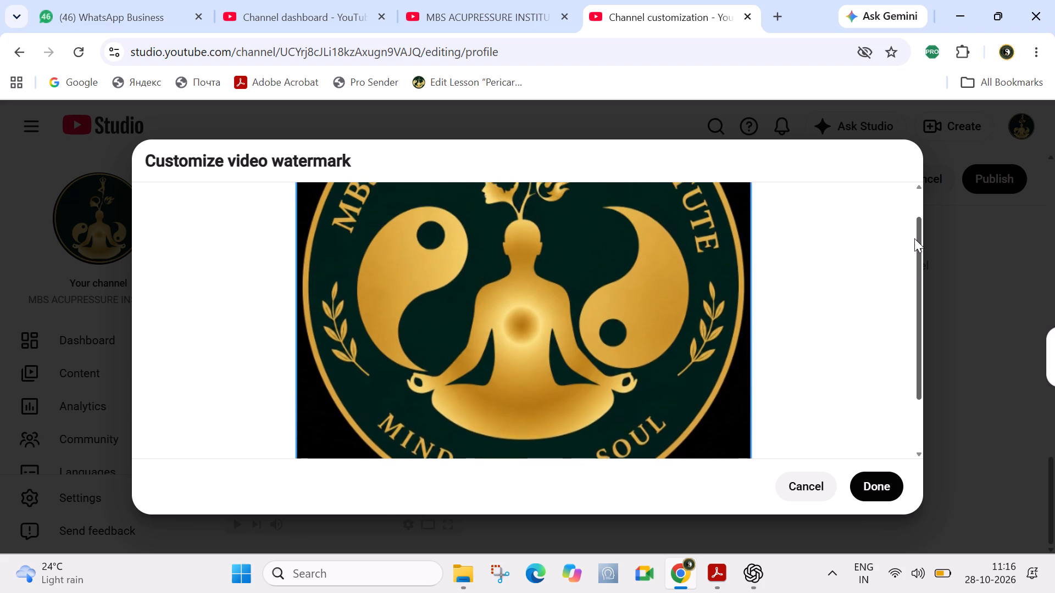
{"action": "left_click_drag", "start_coordinate": [914, 238], "coordinate": [903, 143]}
{"action": "left_click", "coordinate": [638, 219]}
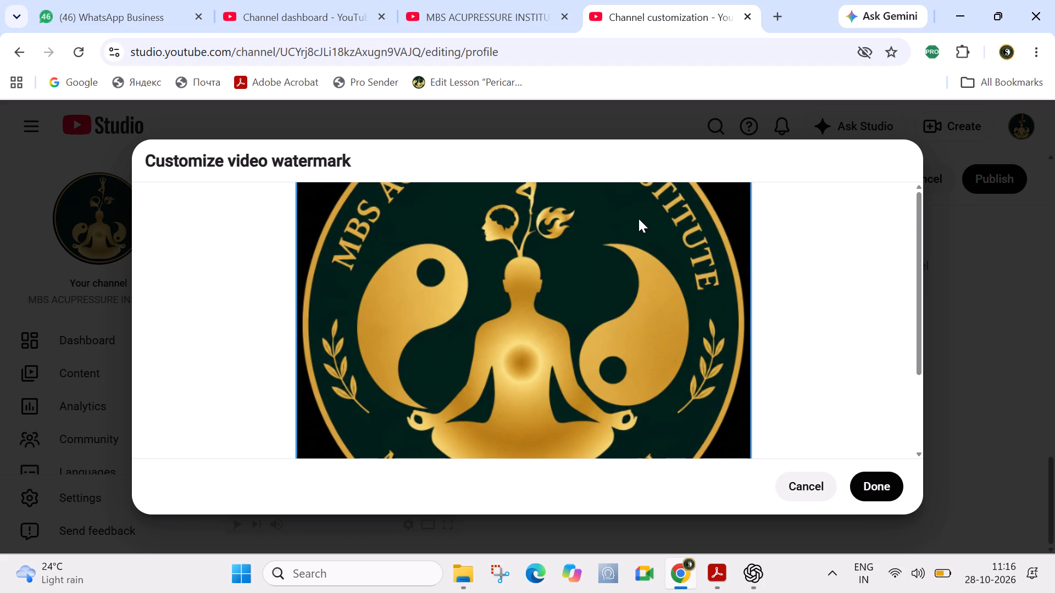
{"action": "left_click_drag", "start_coordinate": [638, 219], "coordinate": [624, 273]}
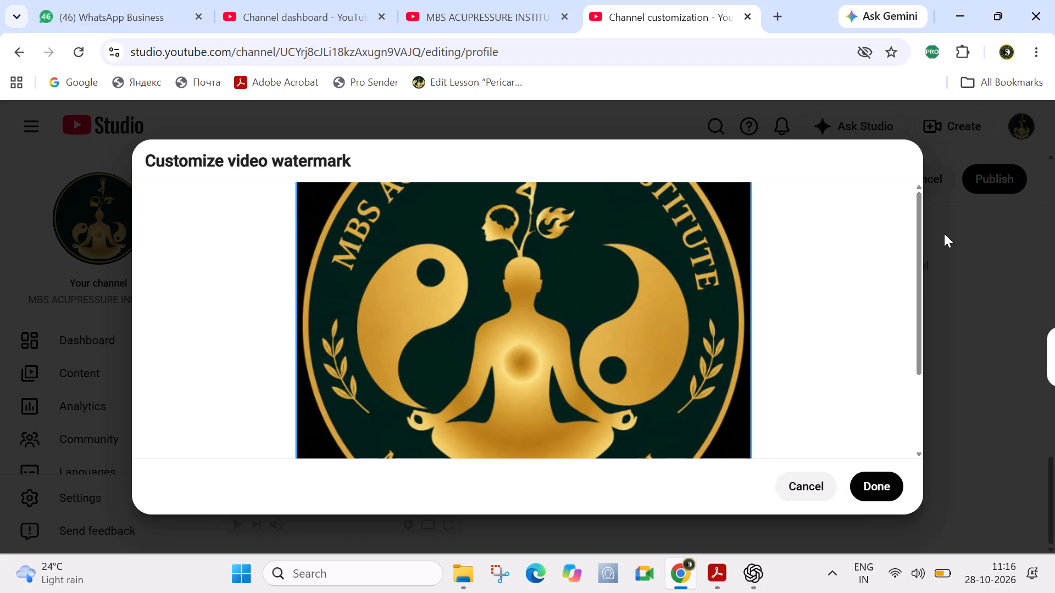
{"action": "left_click", "coordinate": [876, 486]}
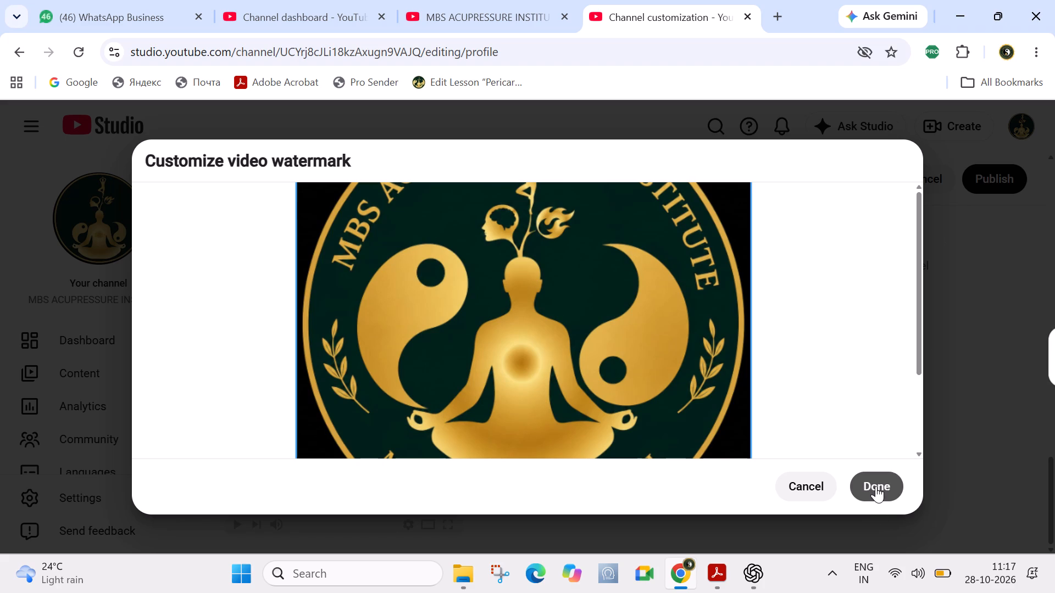
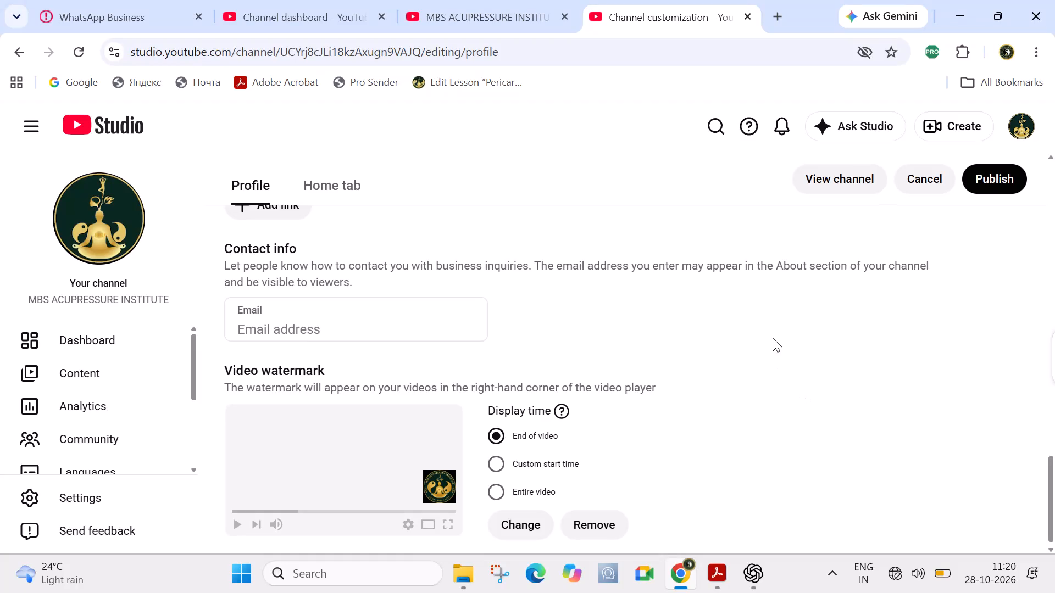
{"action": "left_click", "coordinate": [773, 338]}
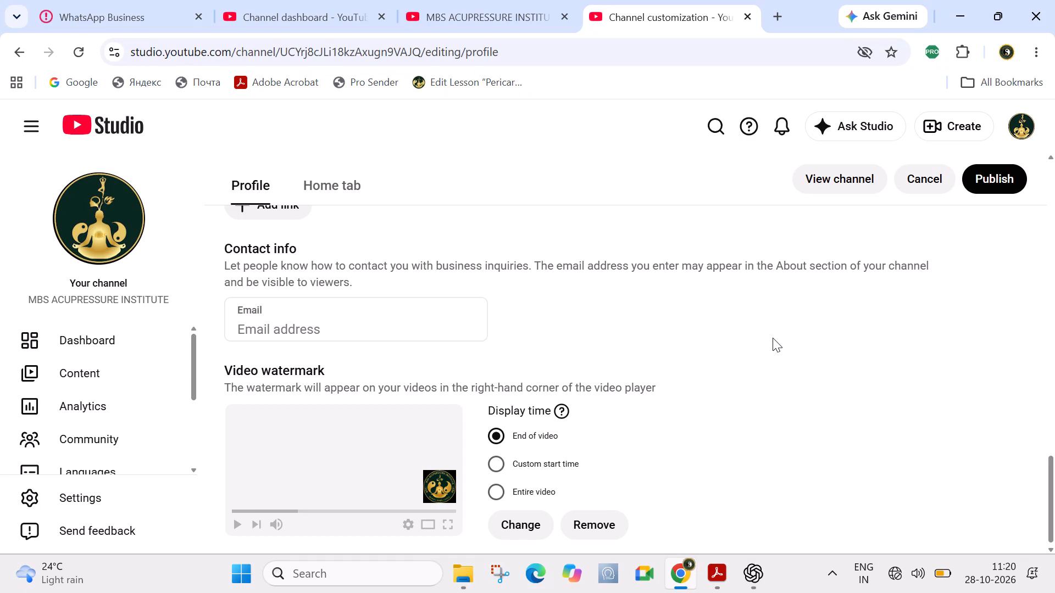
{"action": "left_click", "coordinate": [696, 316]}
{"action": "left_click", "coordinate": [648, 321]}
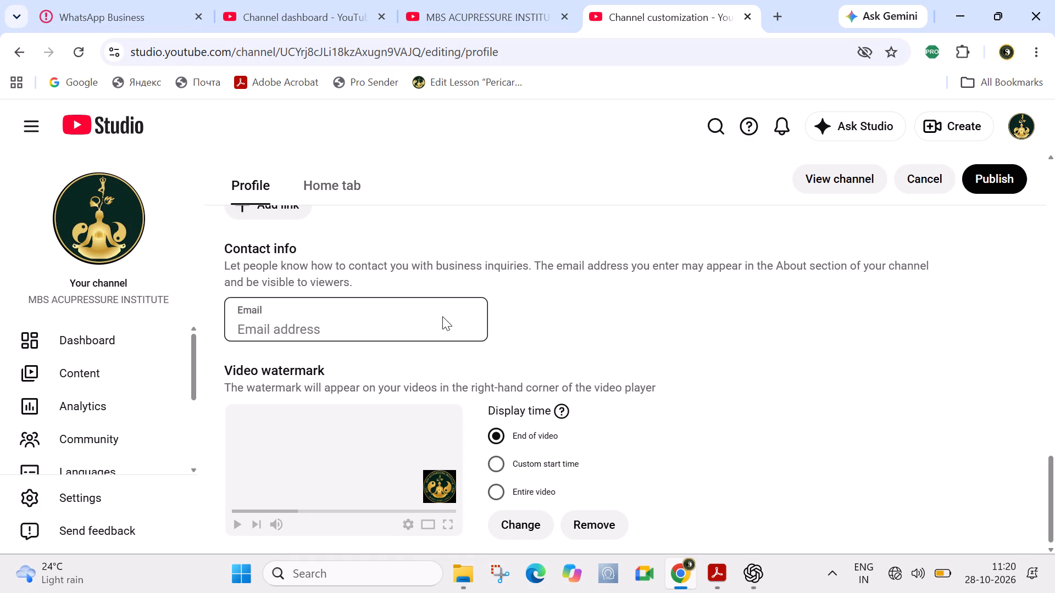
Enter the institute's business email address in the channel's contact info.
{"action": "left_click", "coordinate": [434, 323]}
{"action": "key", "text": "m"}
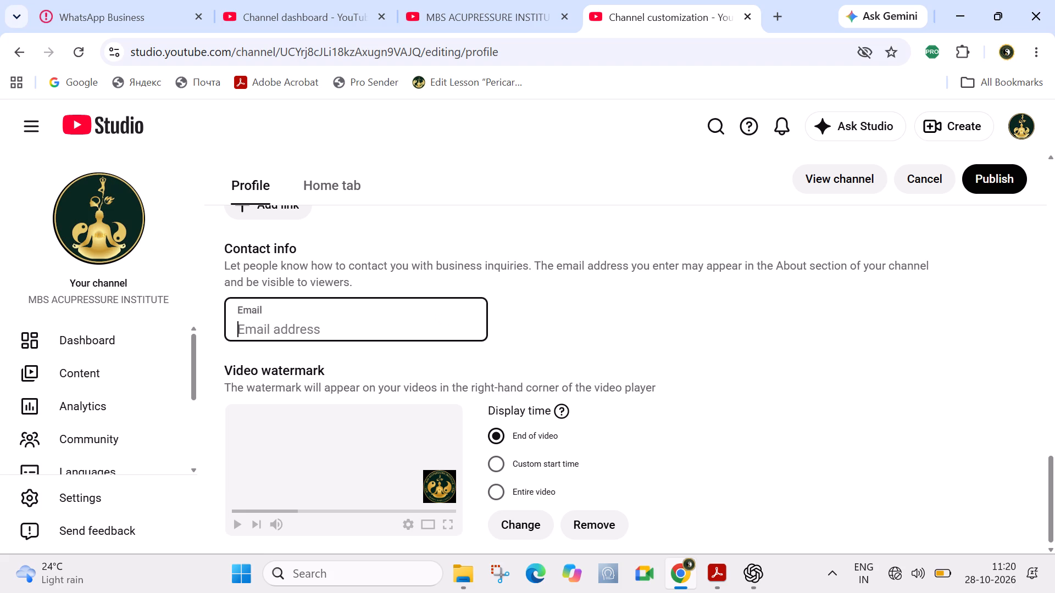
{"action": "key", "text": "b"}
{"action": "key", "text": "s"}
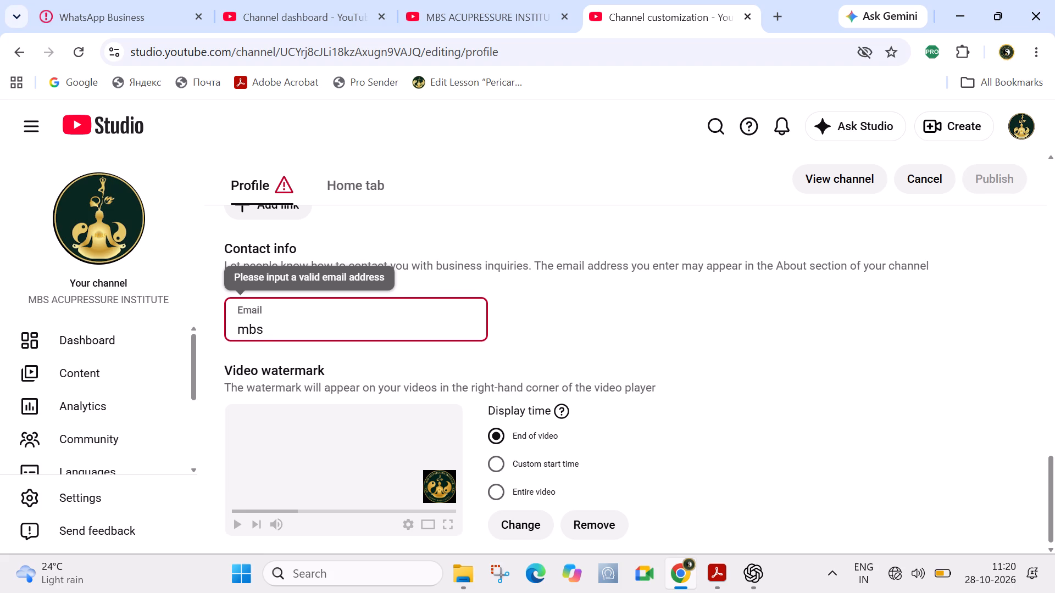
{"action": "type", "text": "acu"}
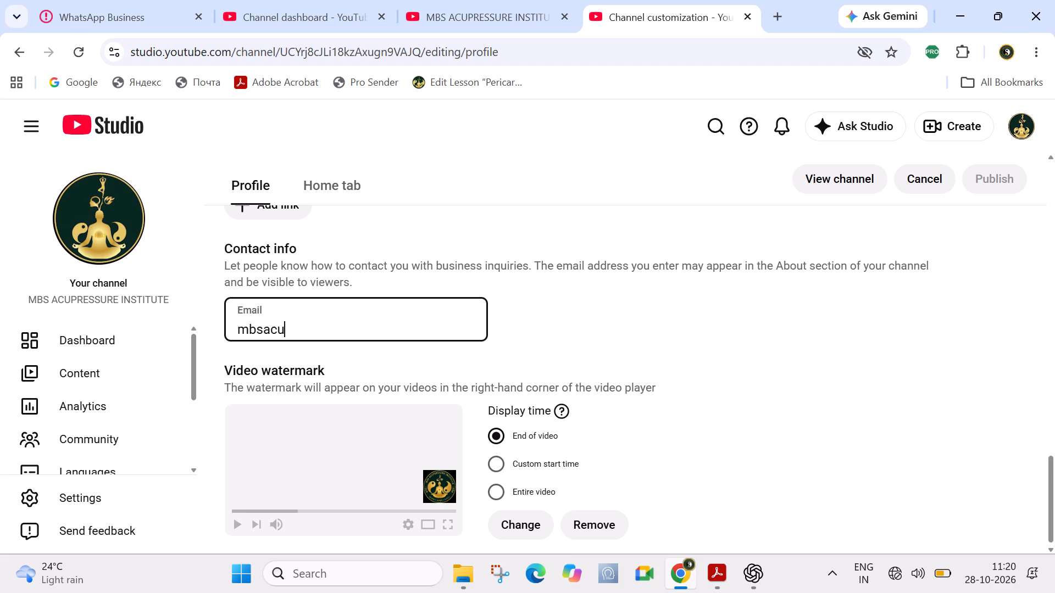
{"action": "key", "text": "p"}
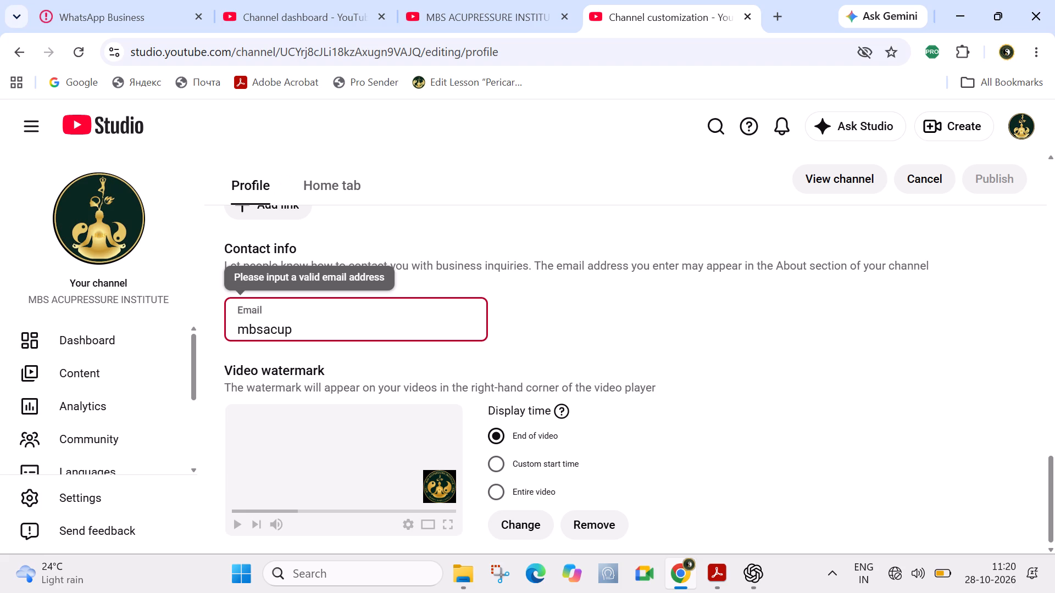
{"action": "type", "text": "ressure"}
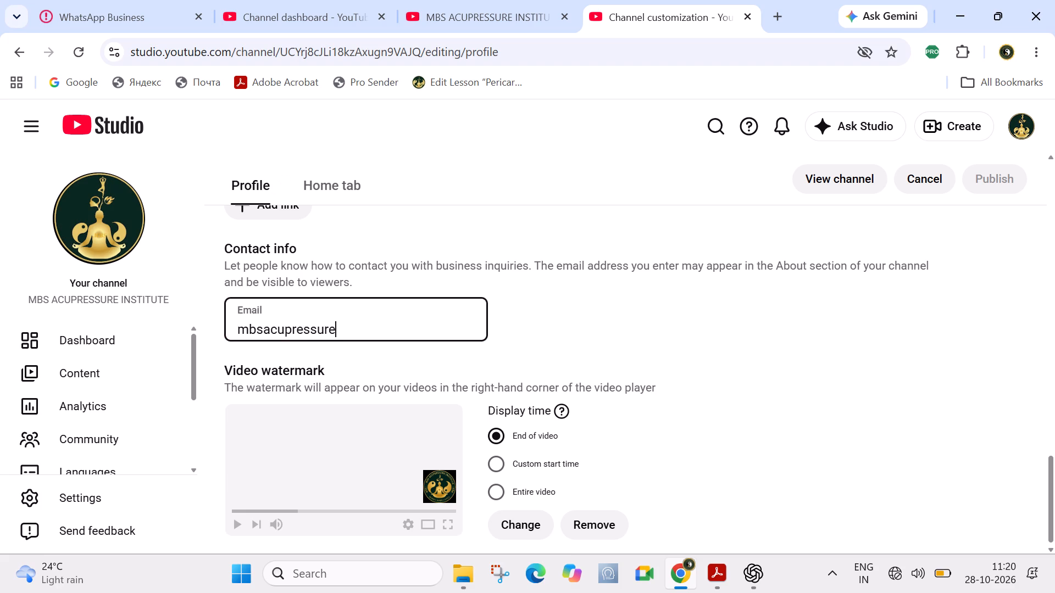
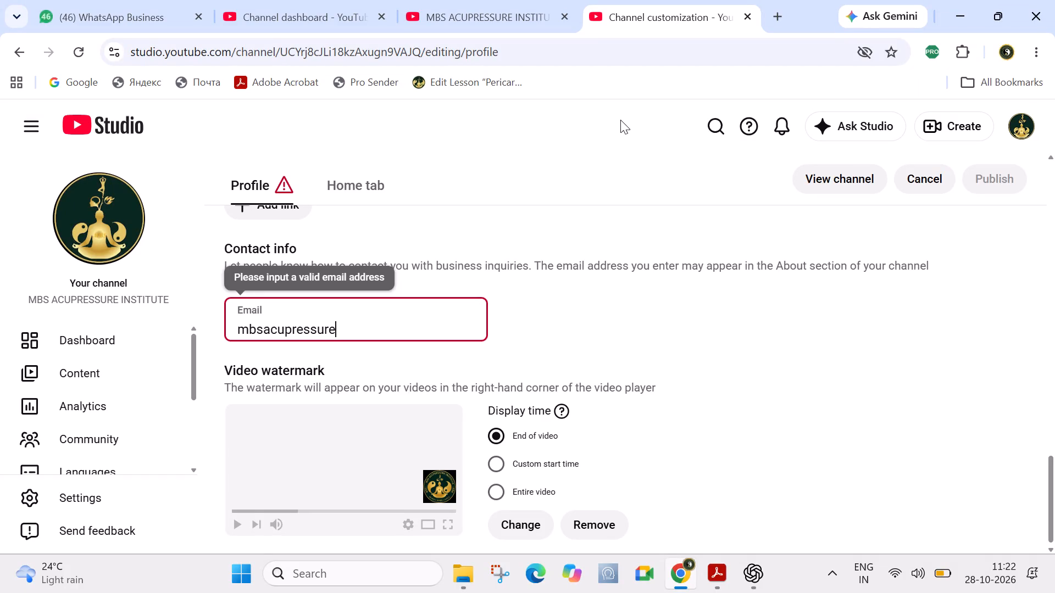
Look up the institute's Google account address in a new browser tab and complete the channel's contact email with it.
{"action": "left_click", "coordinate": [781, 24]}
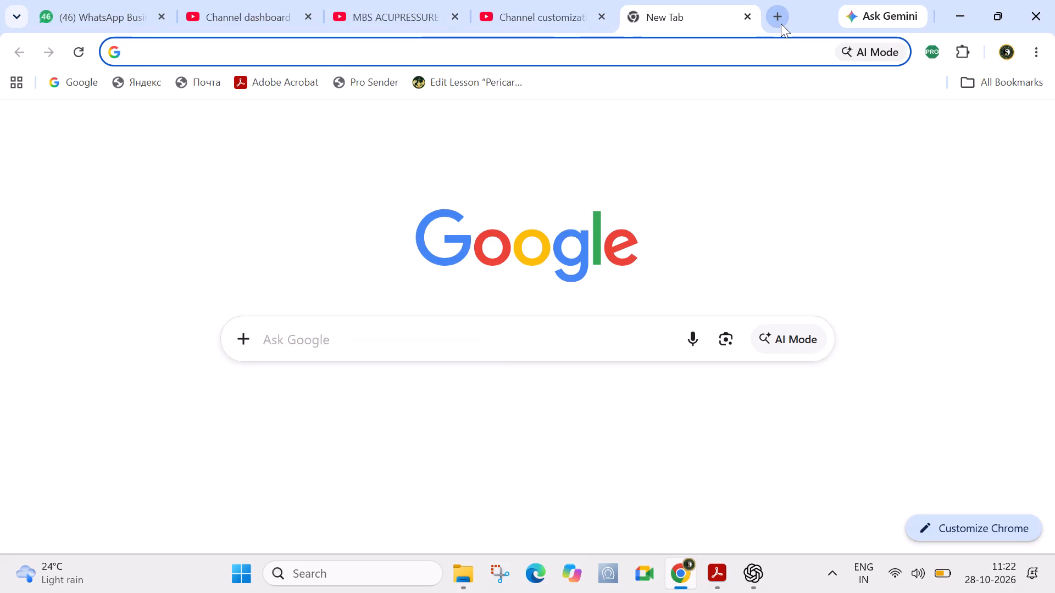
{"action": "left_click", "coordinate": [1021, 128]}
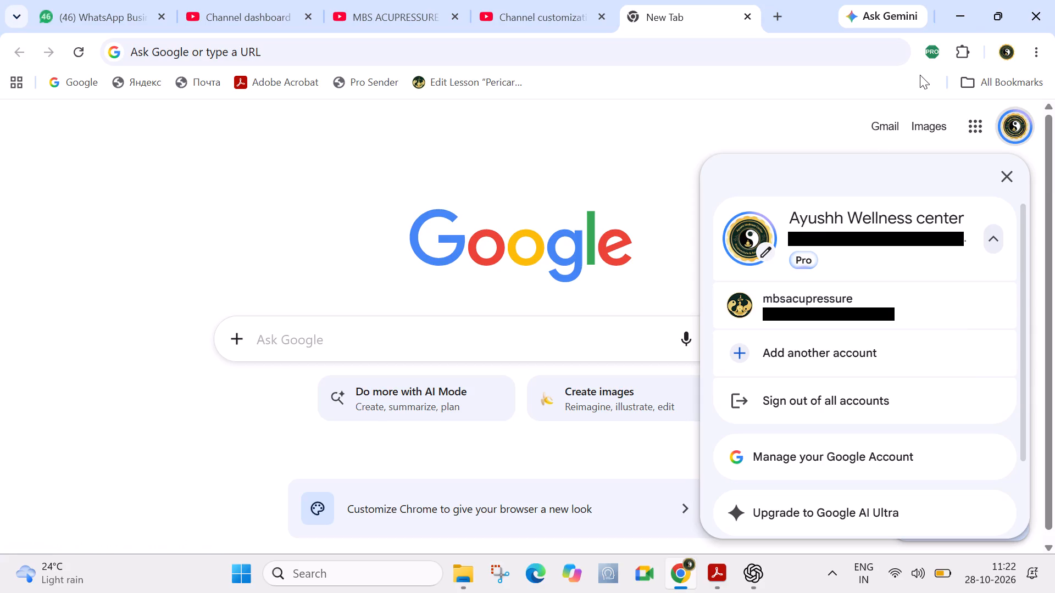
{"action": "left_click", "coordinate": [540, 16]}
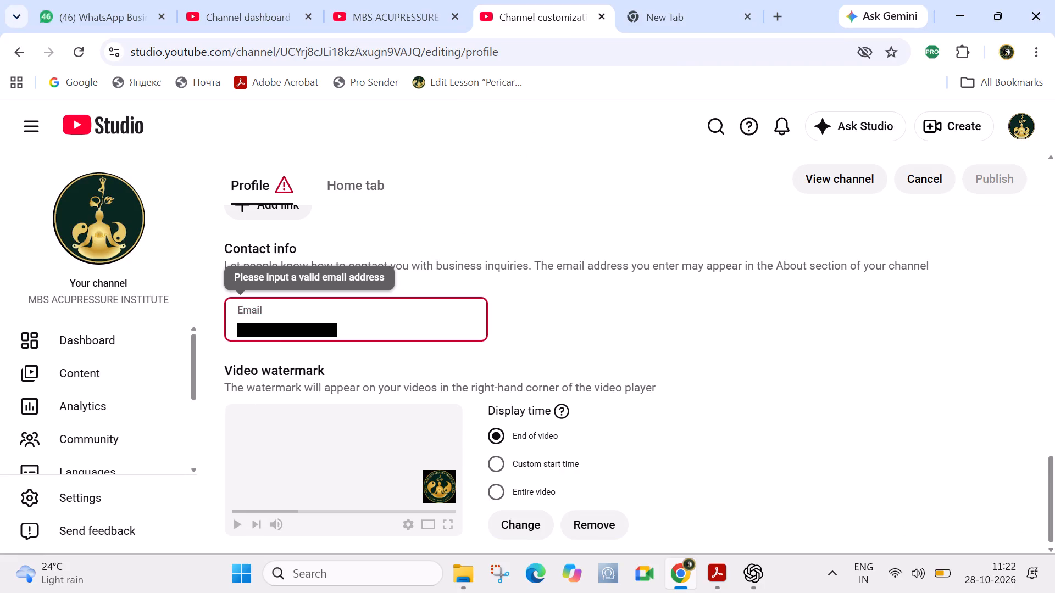
{"action": "key", "text": "shift+at"}
{"action": "key", "text": "g"}
{"action": "type", "text": "mail.com"}
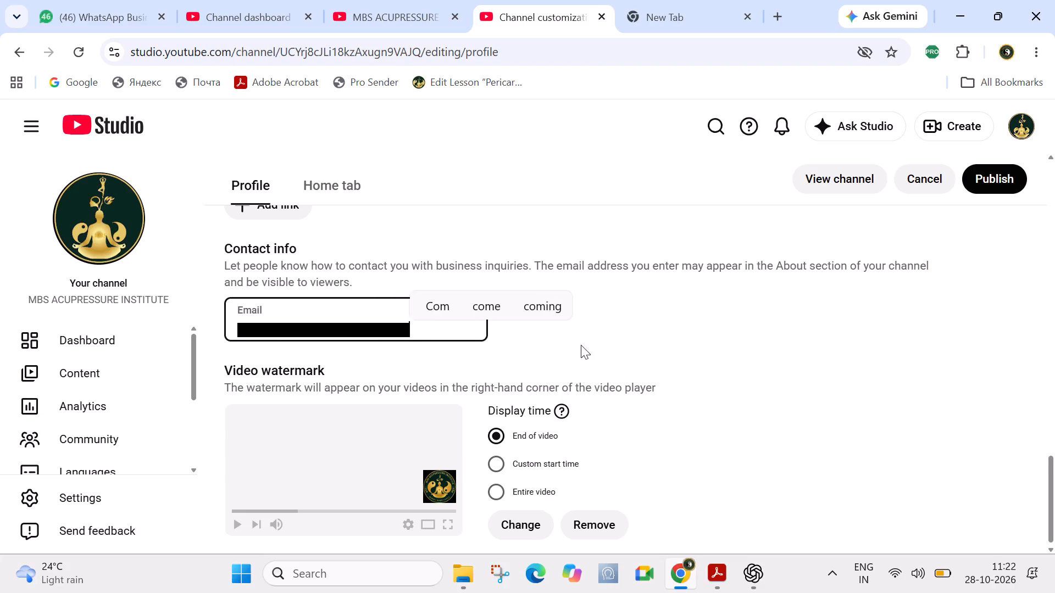
{"action": "left_click", "coordinate": [599, 354]}
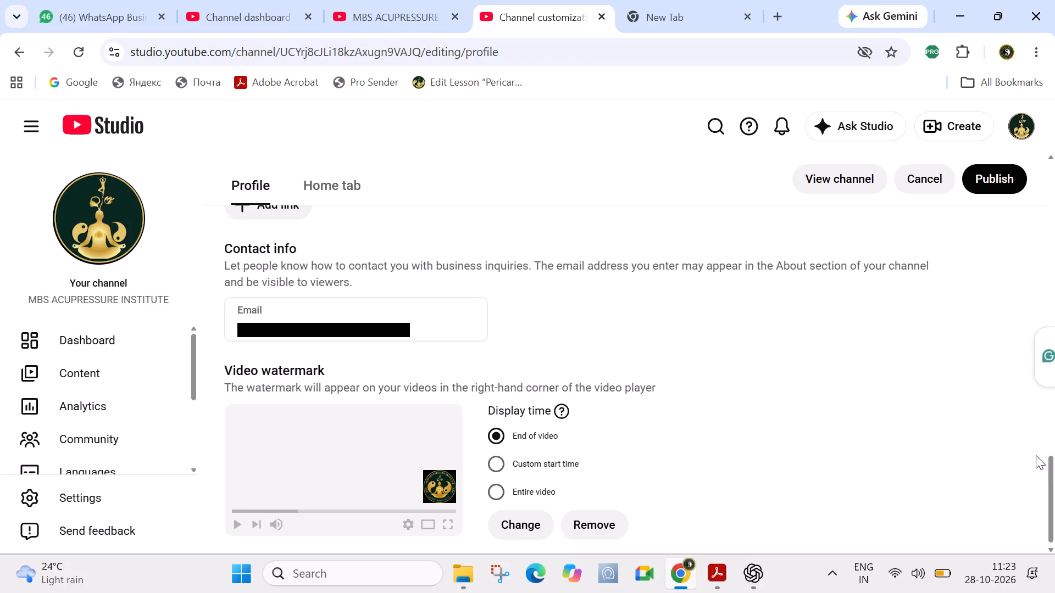
Set the video watermark's display time to Entire video.
{"action": "left_click_drag", "start_coordinate": [1051, 471], "coordinate": [1054, 511]}
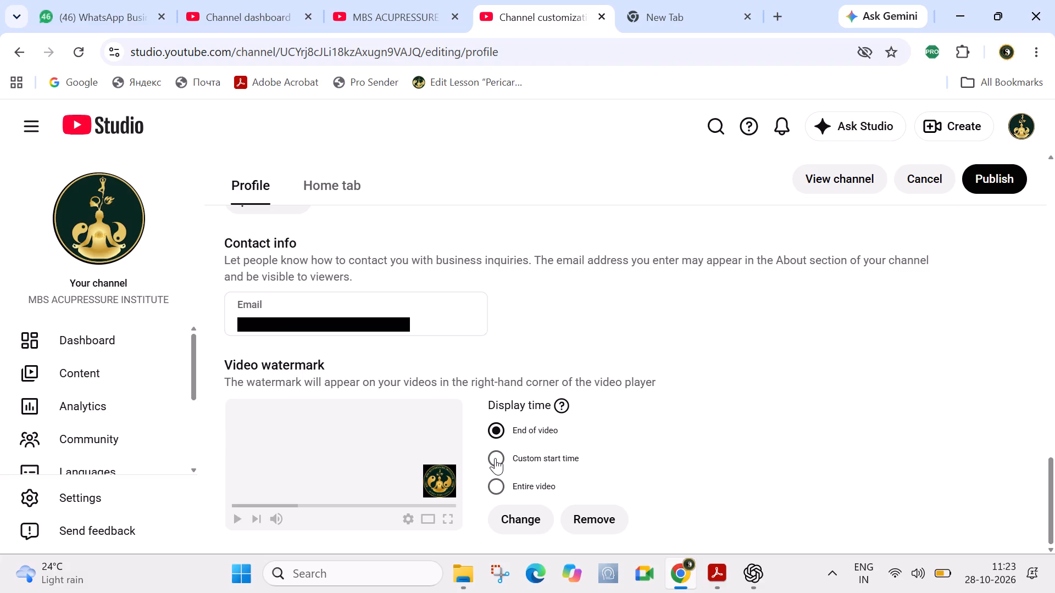
{"action": "left_click", "coordinate": [496, 491]}
{"action": "left_click", "coordinate": [429, 479]}
{"action": "left_click_drag", "start_coordinate": [429, 479], "coordinate": [413, 434]}
{"action": "left_click", "coordinate": [833, 370]}
Publish the channel profile changes.
{"action": "left_click", "coordinate": [986, 184]}
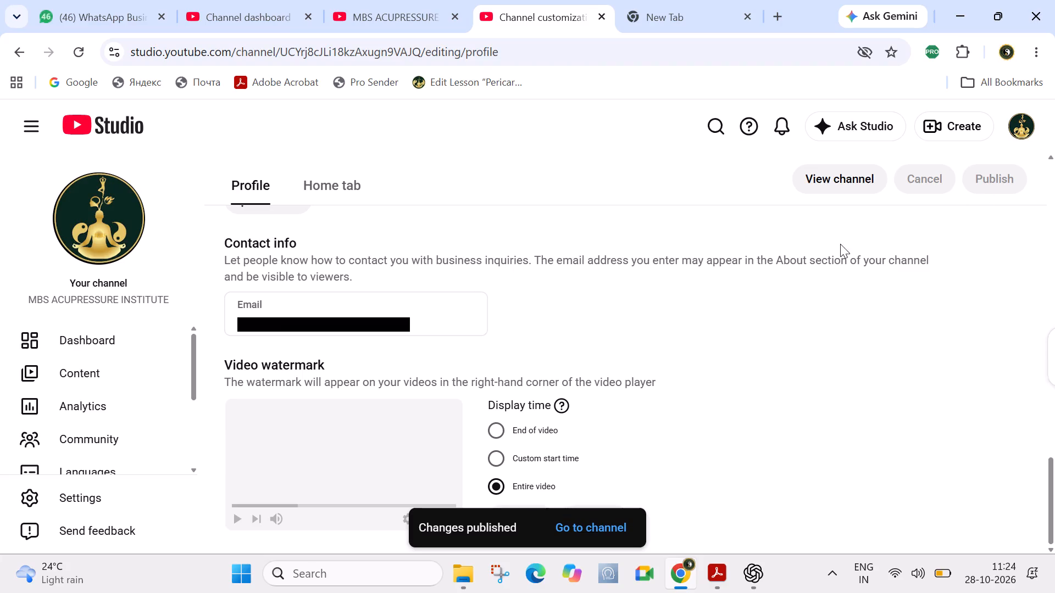
Collapse the navigation sidebar and review the channel profile back up to the banner image and picture.
{"action": "left_click", "coordinate": [26, 127]}
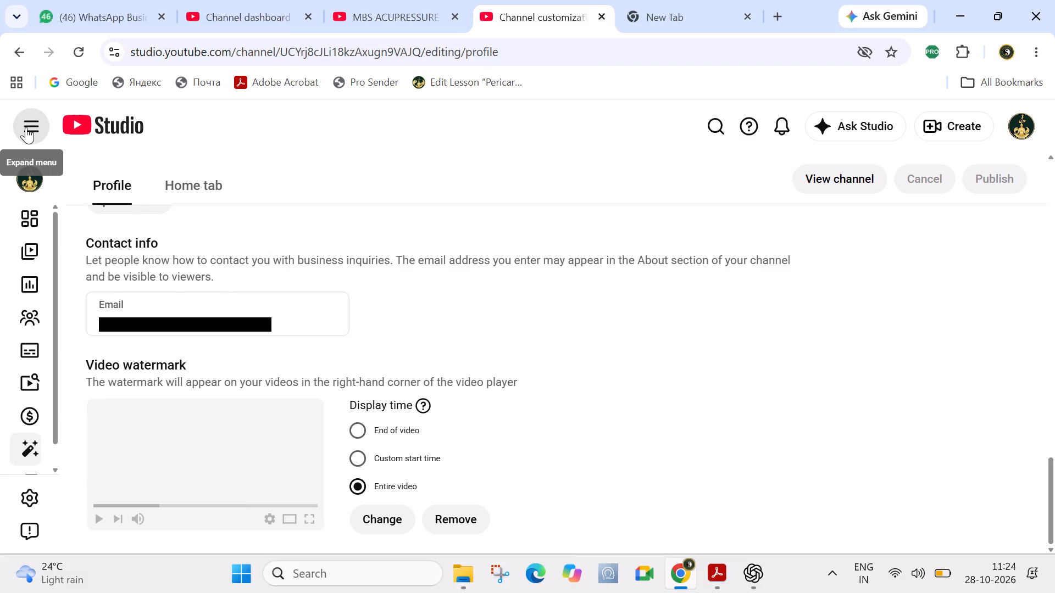
{"action": "left_click", "coordinate": [602, 187]}
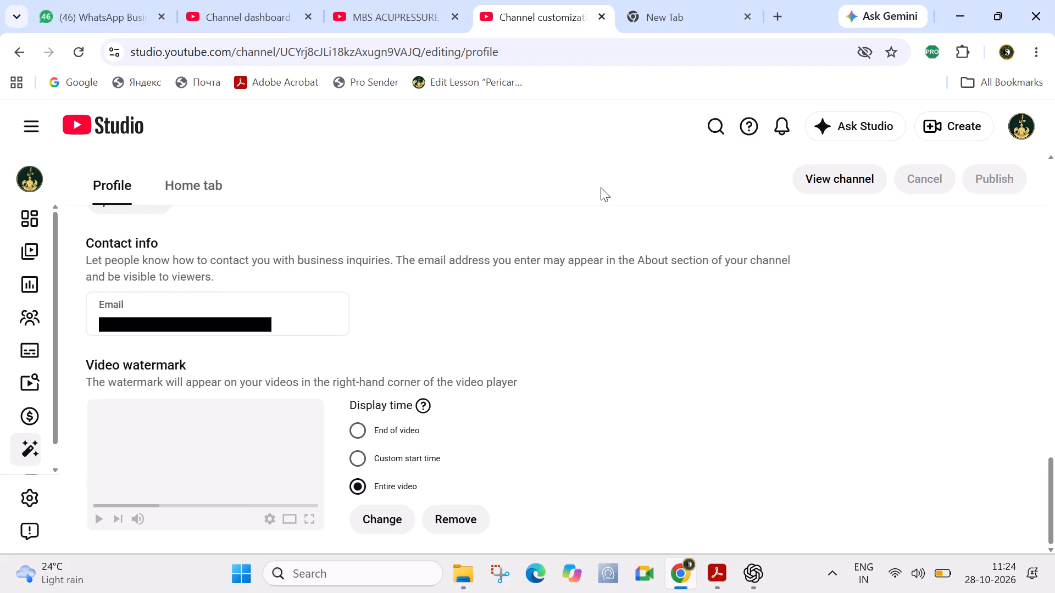
{"action": "left_click", "coordinate": [621, 156]}
{"action": "key", "text": "Up"}
{"action": "key", "text": "Up"}
{"action": "key", "text": "Up"}
{"action": "key", "text": "Up"}
{"action": "key", "text": "Up"}
{"action": "key", "text": "Up"}
{"action": "key", "text": "Up"}
{"action": "key", "text": "Up"}
{"action": "key", "text": "Up"}
{"action": "key", "text": "Up"}
{"action": "key", "text": "Up"}
{"action": "key", "text": "Up"}
{"action": "key", "text": "Up"}
{"action": "key", "text": "Up"}
{"action": "key", "text": "Up"}
{"action": "key", "text": "Up"}
{"action": "key", "text": "Up"}
{"action": "key", "text": "Up"}
{"action": "key", "text": "Up"}
{"action": "key", "text": "Up"}
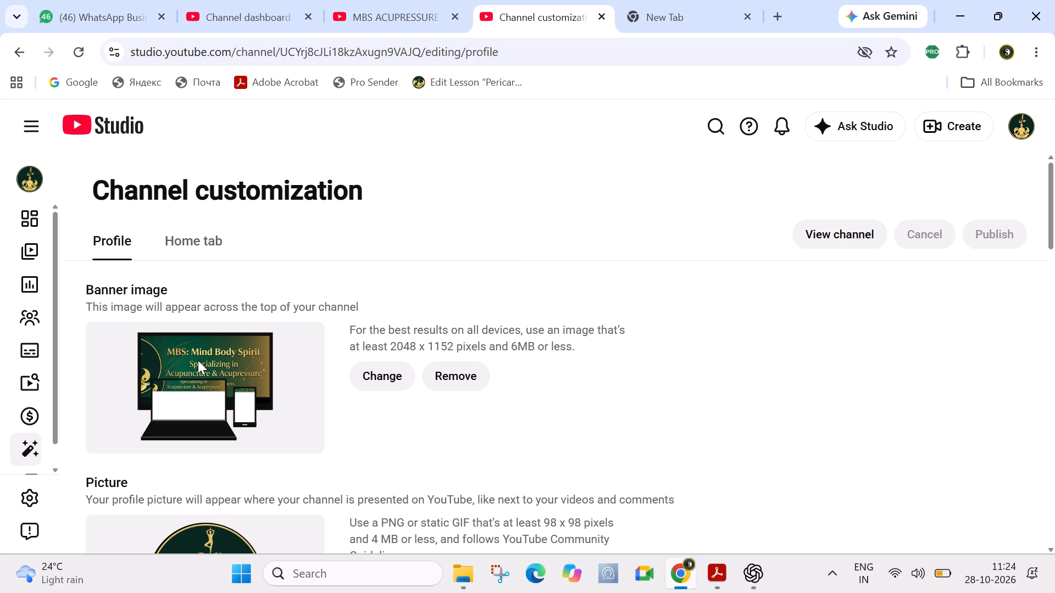
{"action": "left_click", "coordinate": [361, 443]}
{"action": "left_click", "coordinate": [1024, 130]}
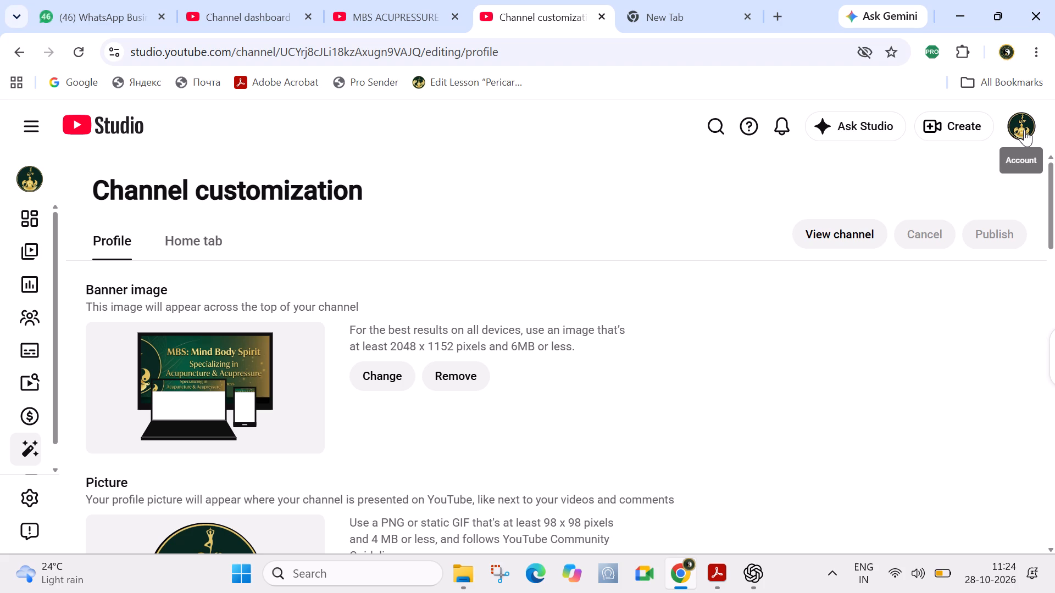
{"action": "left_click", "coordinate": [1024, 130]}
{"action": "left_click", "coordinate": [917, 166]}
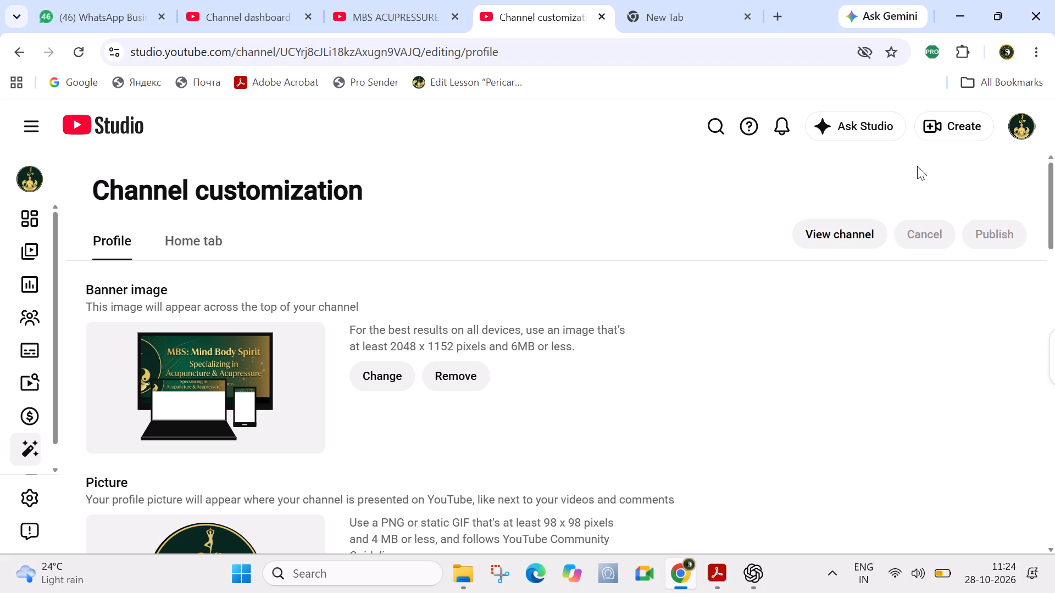
Check the channel profile's contact info and video watermark sections at the end of the page.
{"action": "left_click", "coordinate": [587, 201]}
{"action": "key", "text": "Down"}
{"action": "key", "text": "Down"}
{"action": "key", "text": "Down"}
{"action": "key", "text": "Down"}
{"action": "key", "text": "Down"}
{"action": "key", "text": "Down"}
{"action": "key", "text": "Down"}
{"action": "key", "text": "Down"}
{"action": "key", "text": "Down"}
{"action": "key", "text": "Down"}
{"action": "key", "text": "Down"}
{"action": "key", "text": "Down"}
{"action": "key", "text": "Down"}
{"action": "key", "text": "Down"}
{"action": "key", "text": "Down"}
{"action": "key", "text": "Down"}
{"action": "key", "text": "Down"}
{"action": "key", "text": "Down"}
{"action": "key", "text": "Down"}
{"action": "key", "text": "Down"}
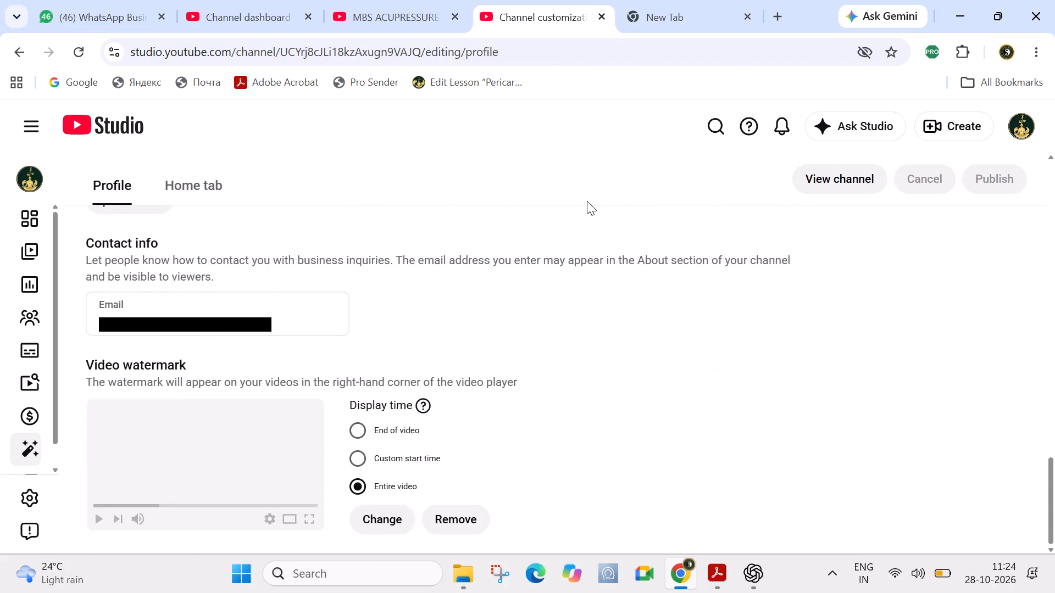
{"action": "key", "text": "Down"}
{"action": "key", "text": "Down"}
{"action": "key", "text": "Down"}
{"action": "key", "text": "Down"}
{"action": "key", "text": "Down"}
{"action": "key", "text": "Down"}
{"action": "key", "text": "Down"}
{"action": "key", "text": "Down"}
{"action": "key", "text": "Down"}
{"action": "key", "text": "Down"}
{"action": "key", "text": "Down"}
{"action": "key", "text": "Down"}
{"action": "key", "text": "Down"}
{"action": "key", "text": "Down"}
{"action": "left_click", "coordinate": [563, 351]}
{"action": "left_click", "coordinate": [319, 323]}
{"action": "left_click", "coordinate": [470, 335]}
{"action": "left_click", "coordinate": [99, 519]}
Open the institute's public YouTube channel page from its channel picture.
{"action": "left_click", "coordinate": [31, 181]}
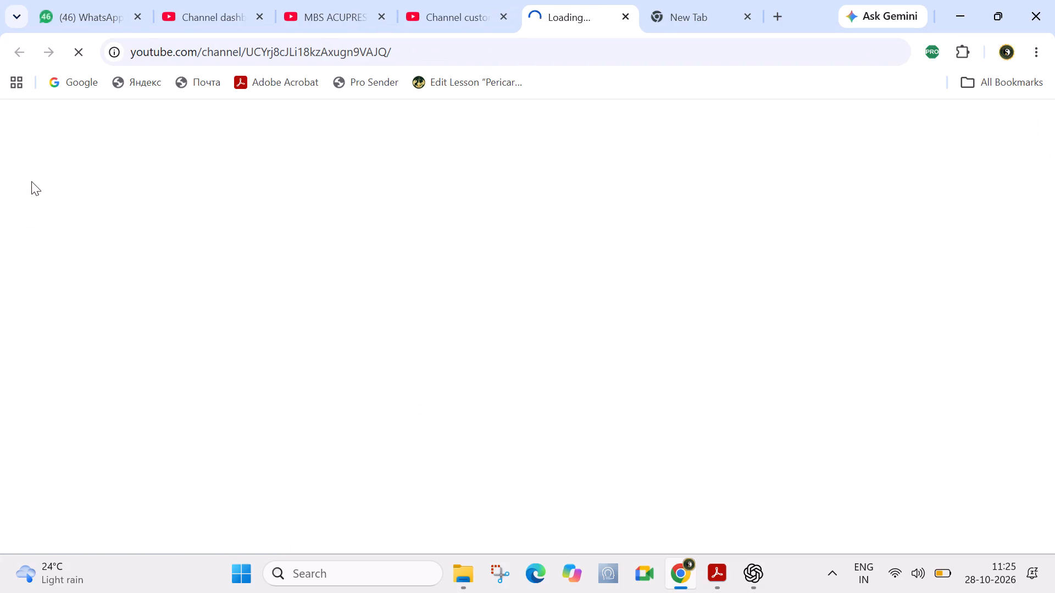
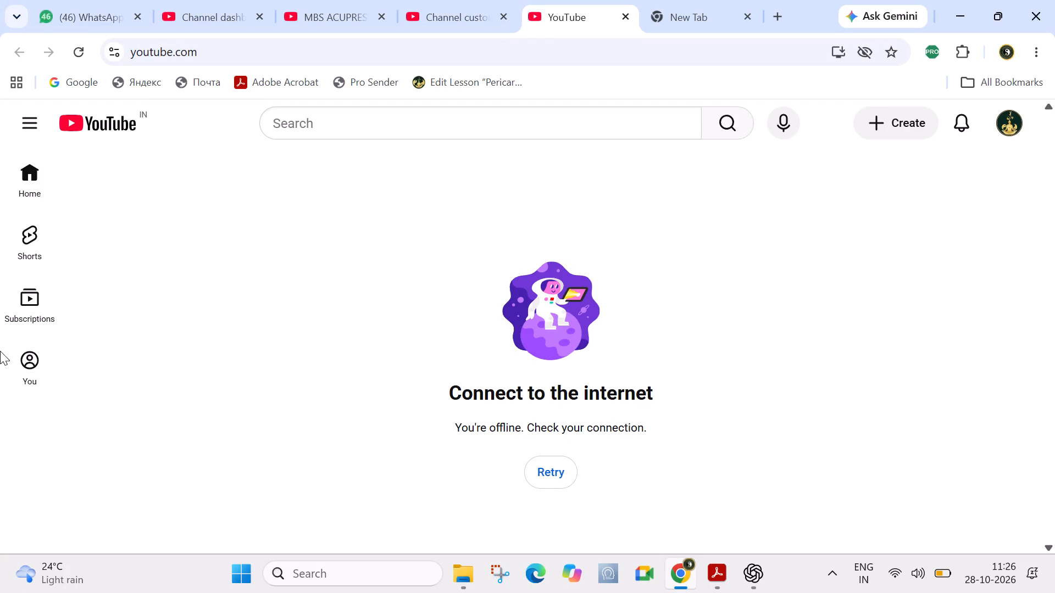
Load the YouTube home feed and open the MBS ACUPRESSURE INSTITUTE channel page from there.
{"action": "left_click", "coordinate": [30, 123]}
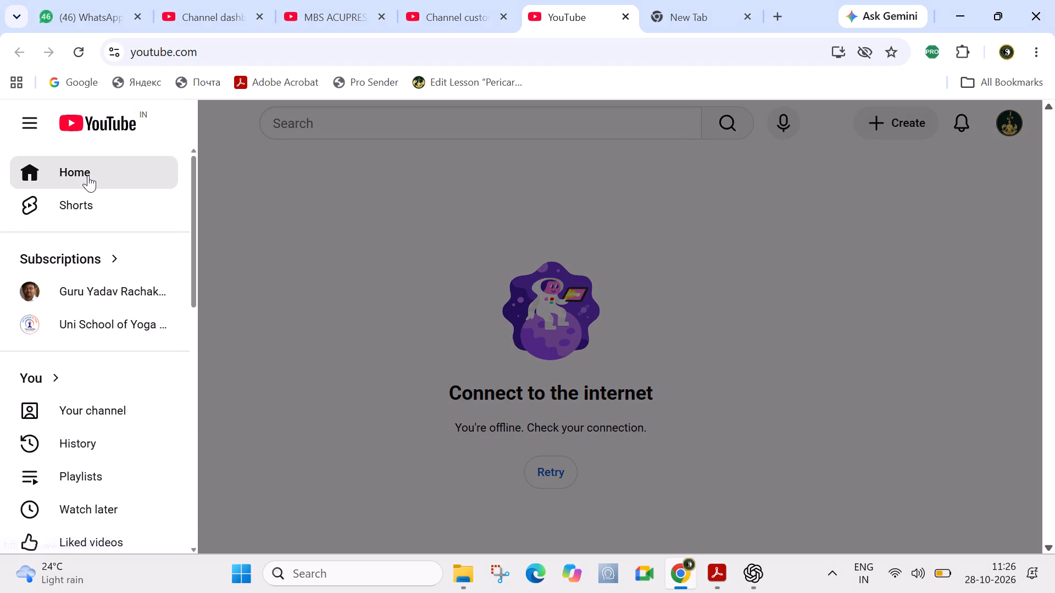
{"action": "left_click", "coordinate": [88, 175]}
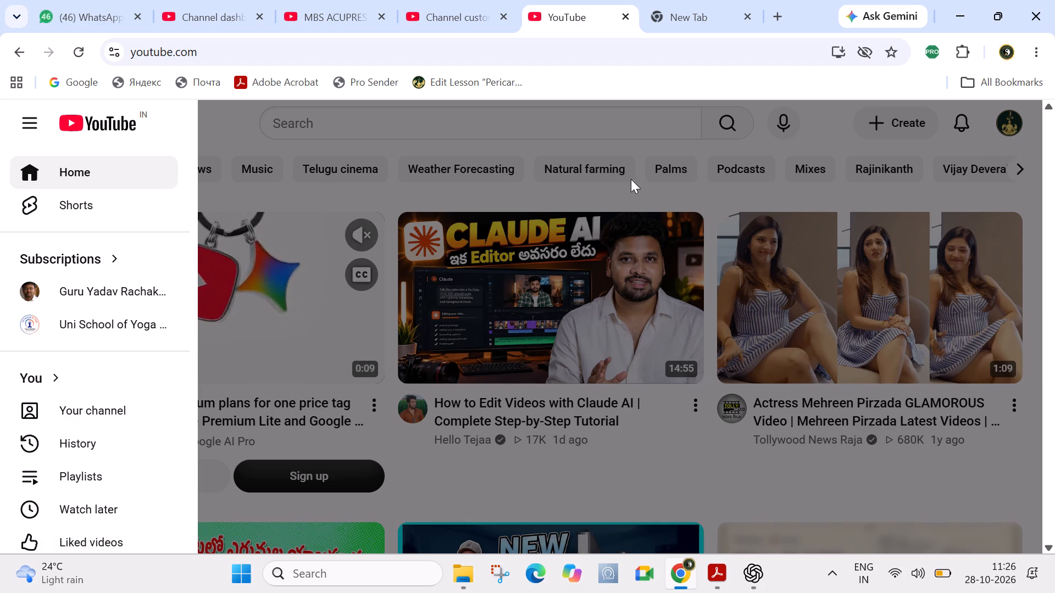
{"action": "left_click", "coordinate": [84, 418]}
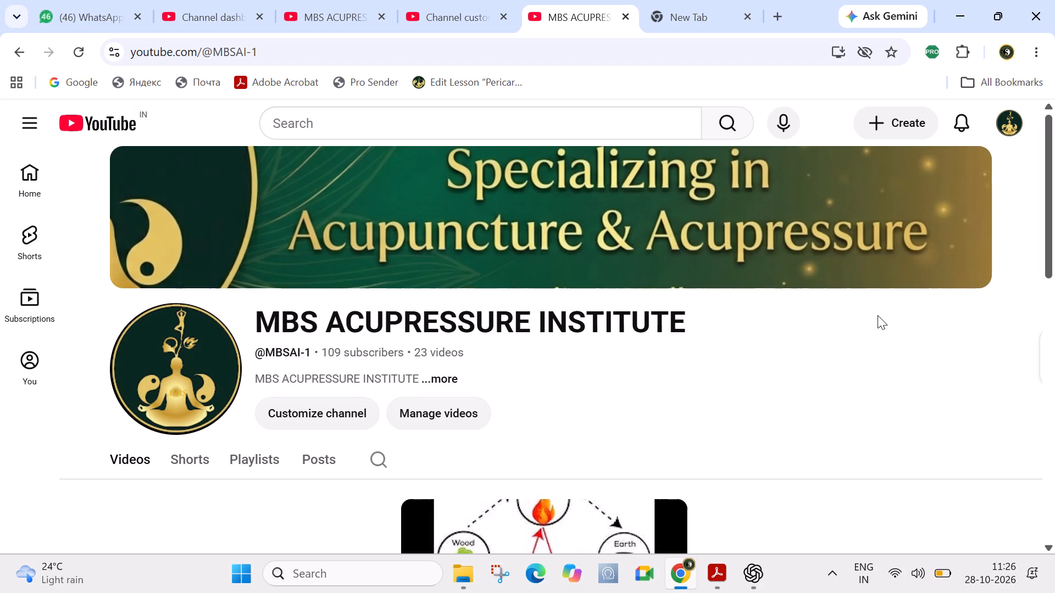
Look through the published videos and their thumbnails on the institute's public channel page.
{"action": "left_click", "coordinate": [894, 323]}
{"action": "key", "text": "Down"}
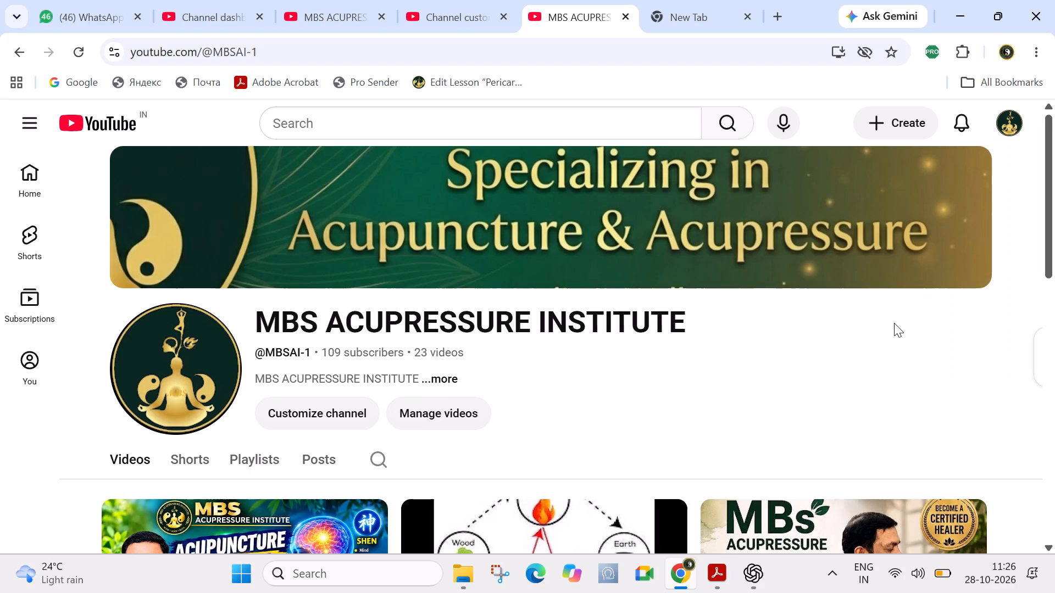
{"action": "key", "text": "Down"}
{"action": "key", "text": "Down"}
{"action": "key", "text": "Down"}
{"action": "key", "text": "Down"}
{"action": "key", "text": "Down"}
{"action": "key", "text": "Down"}
{"action": "key", "text": "Down"}
{"action": "key", "text": "Down"}
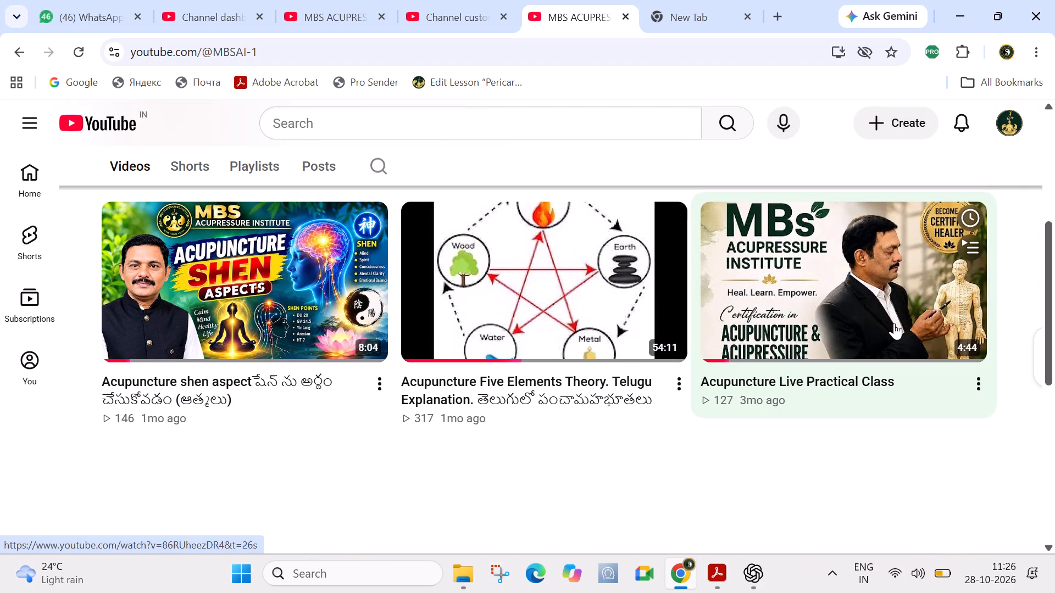
{"action": "key", "text": "Down"}
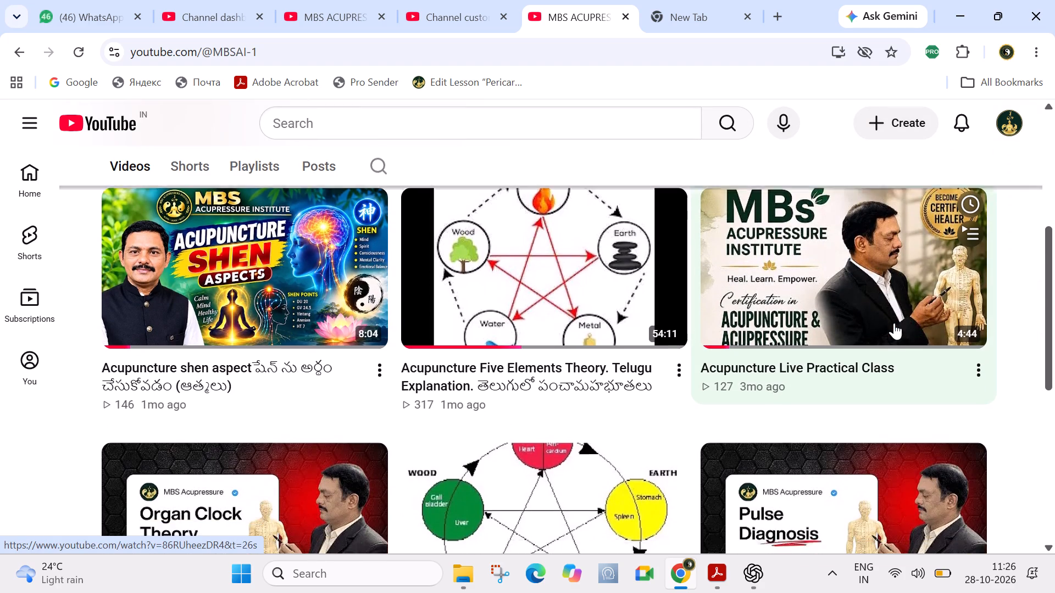
Try to play the Acupuncture shen aspect video from the institute's public channel page.
{"action": "key", "text": "Down"}
{"action": "key", "text": "Up"}
{"action": "key", "text": "Up"}
{"action": "key", "text": "Up"}
{"action": "key", "text": "Up"}
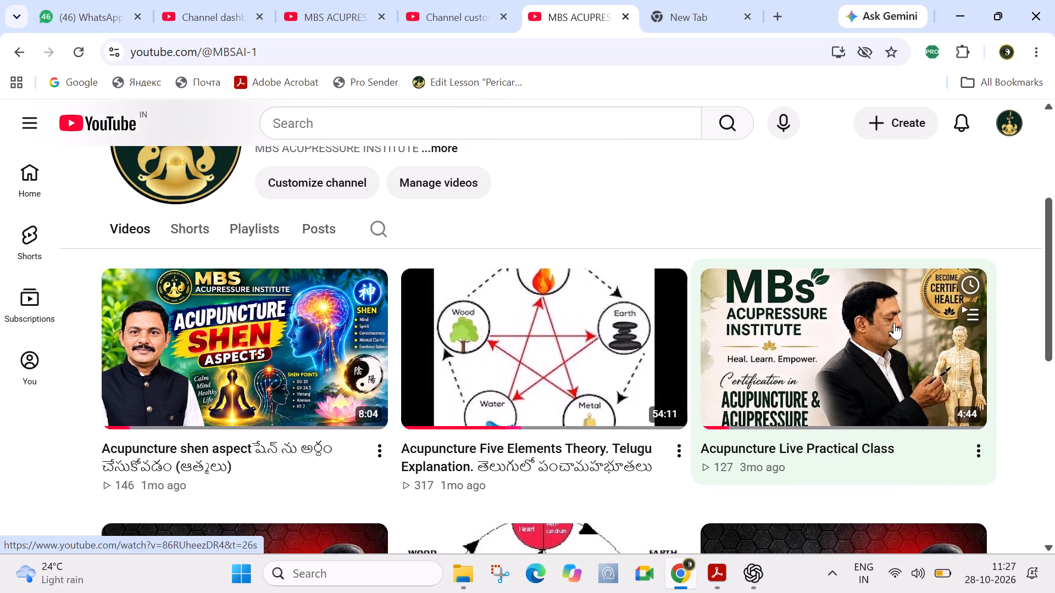
{"action": "left_click", "coordinate": [290, 368]}
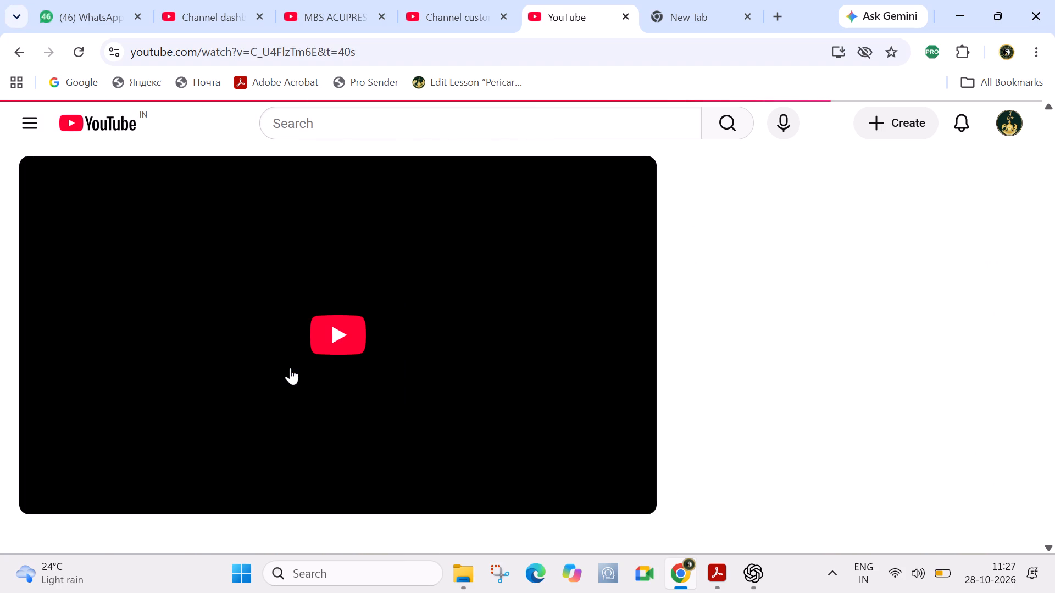
{"action": "left_click", "coordinate": [347, 345]}
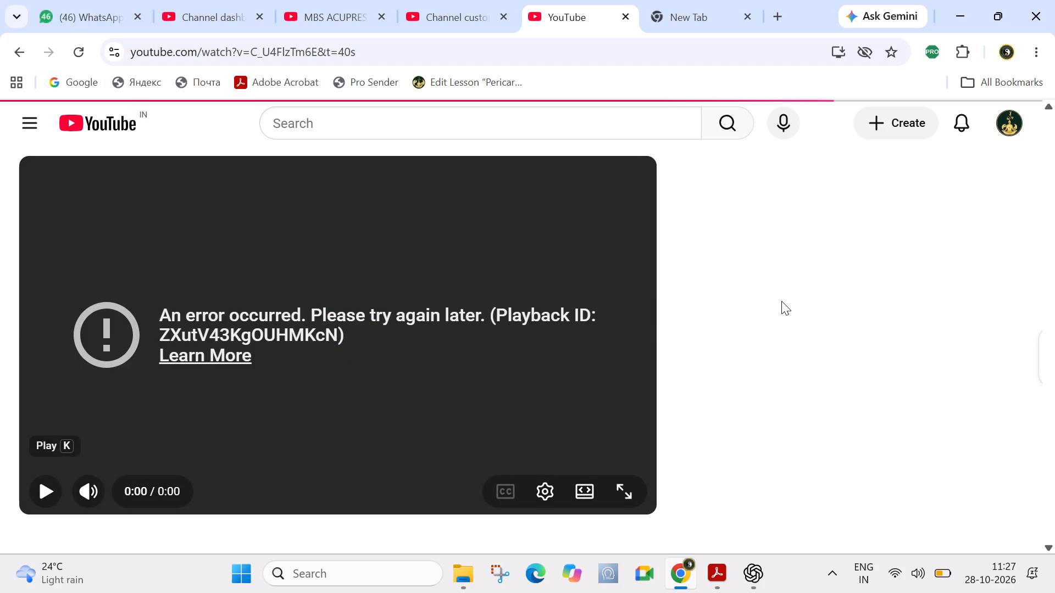
Close the video, channel customization, MBS ACUPRESSURE and channel dashboard pages, leaving only WhatsApp and the blank new page open.
{"action": "left_click", "coordinate": [624, 16]}
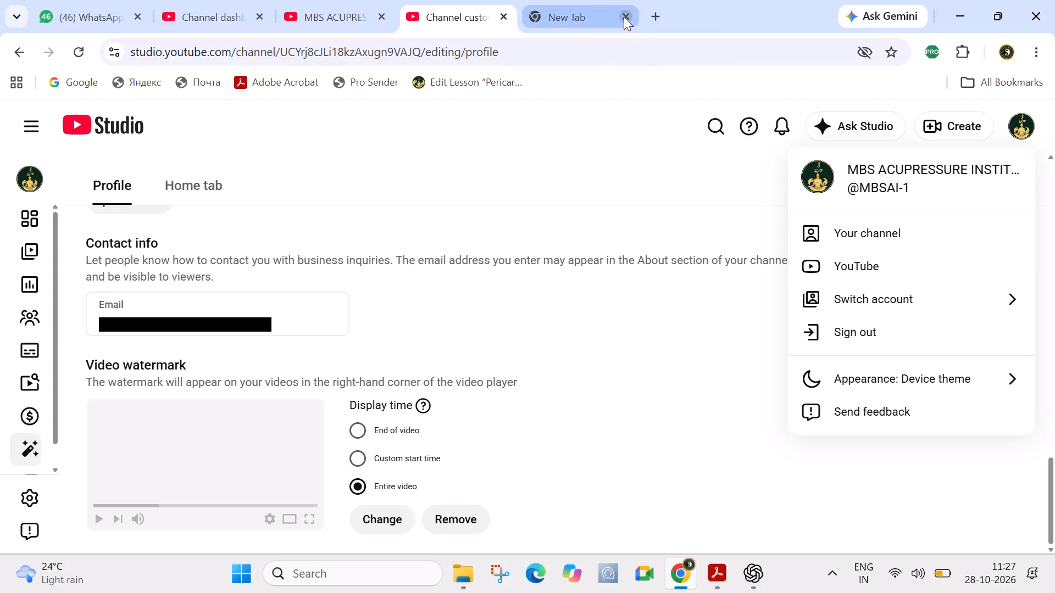
{"action": "left_click", "coordinate": [508, 14]}
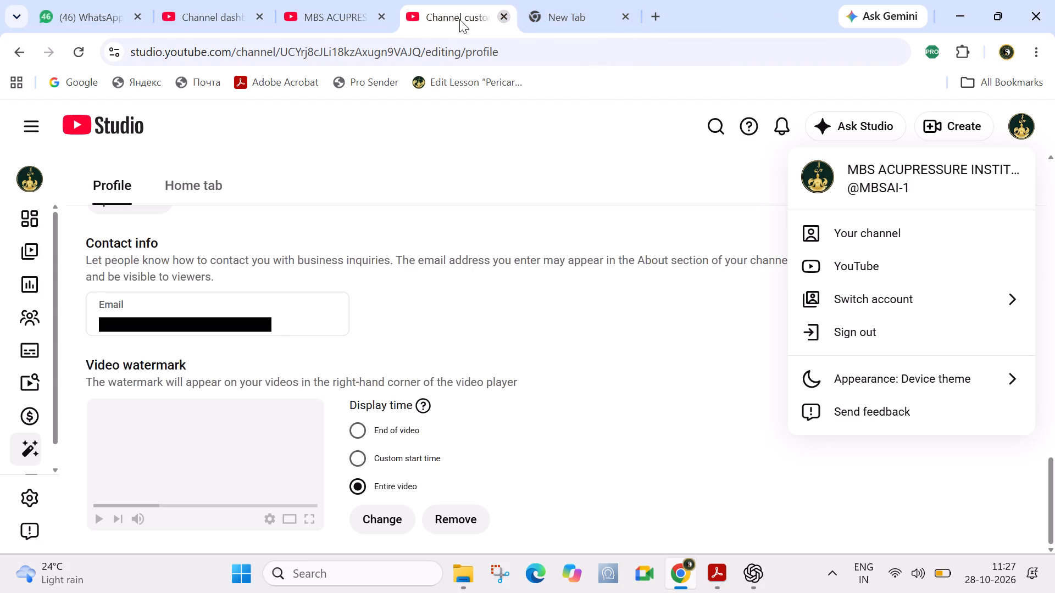
{"action": "left_click", "coordinate": [381, 14]}
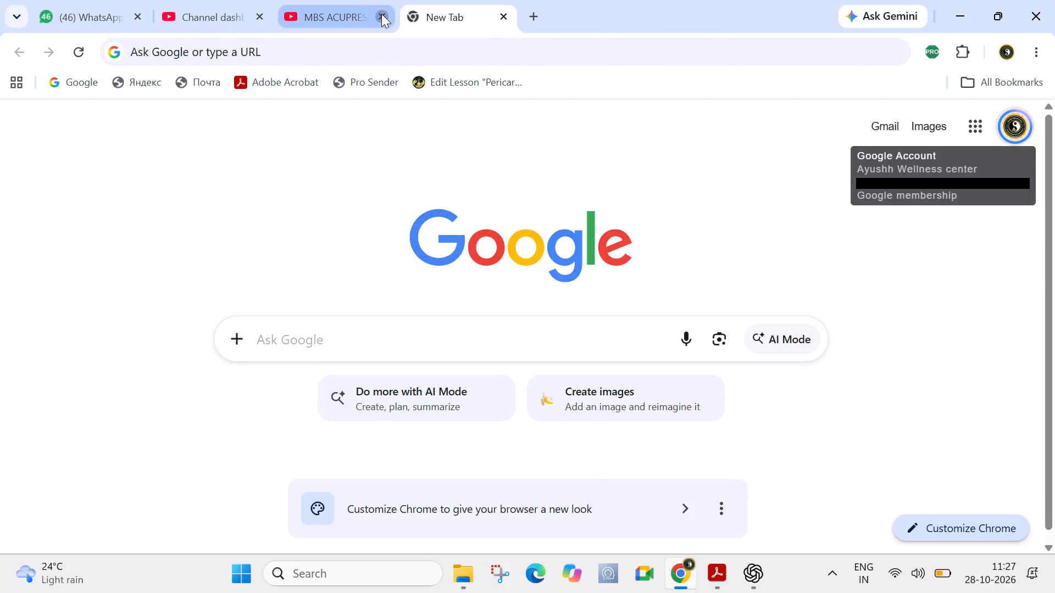
{"action": "left_click", "coordinate": [259, 19]}
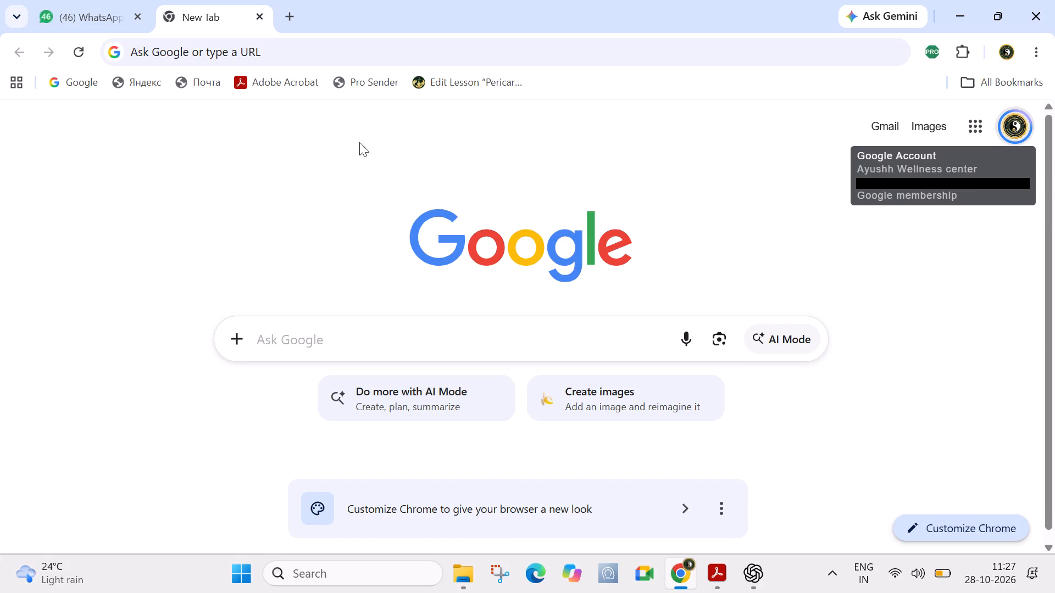